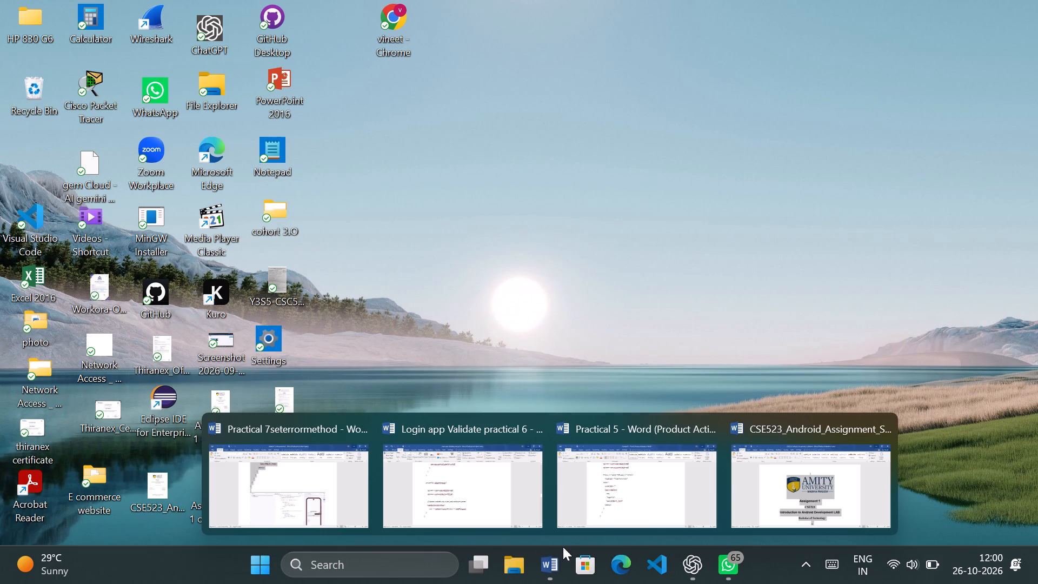
# Switch to CSE523_Android_Assignment_Solutions, create a new blank document from it, and paste the copied cover page there.
pyautogui.click(763, 487)
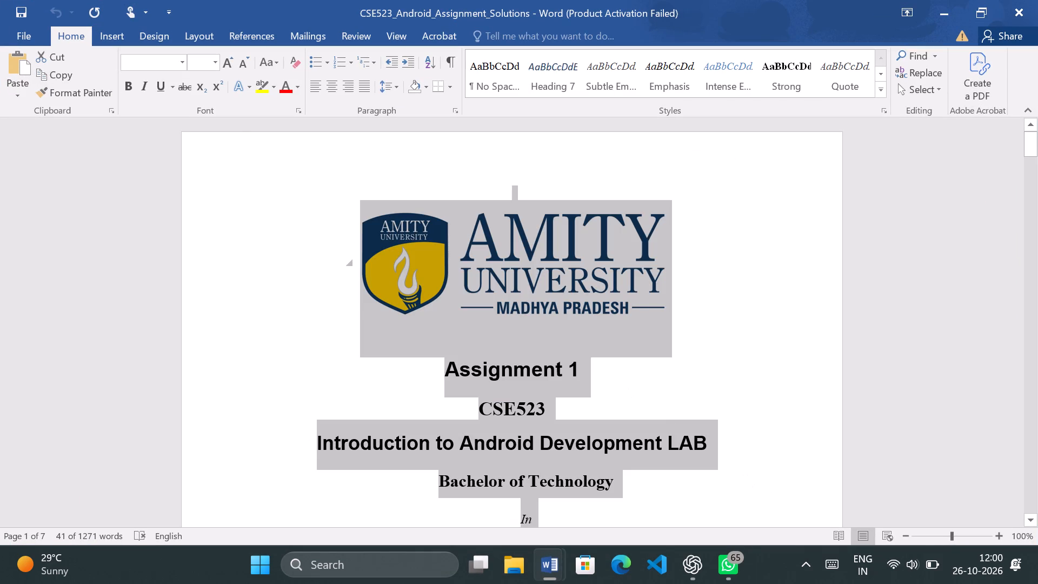
pyautogui.click(72, 26)
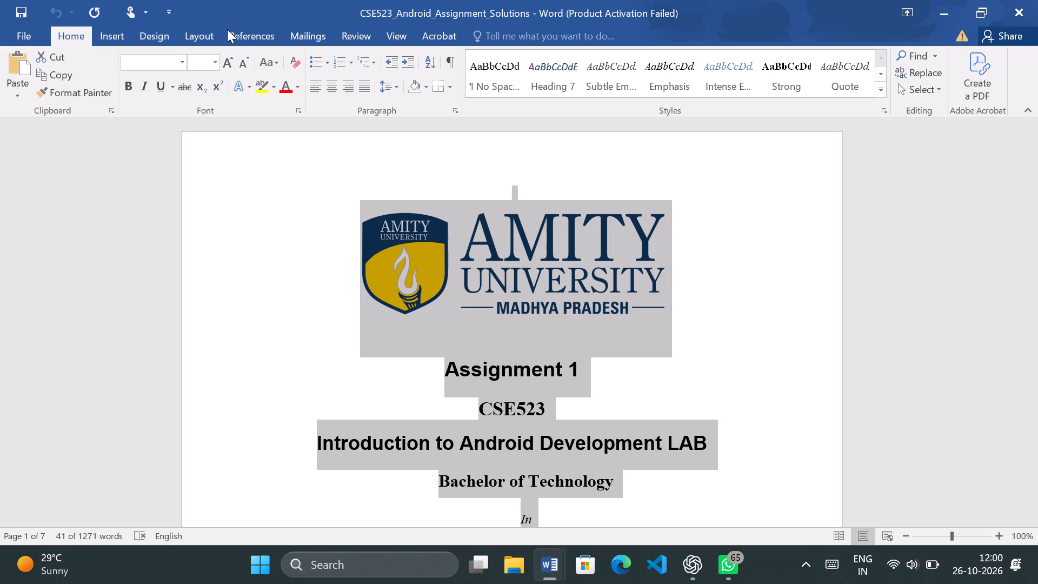
pyautogui.click(36, 39)
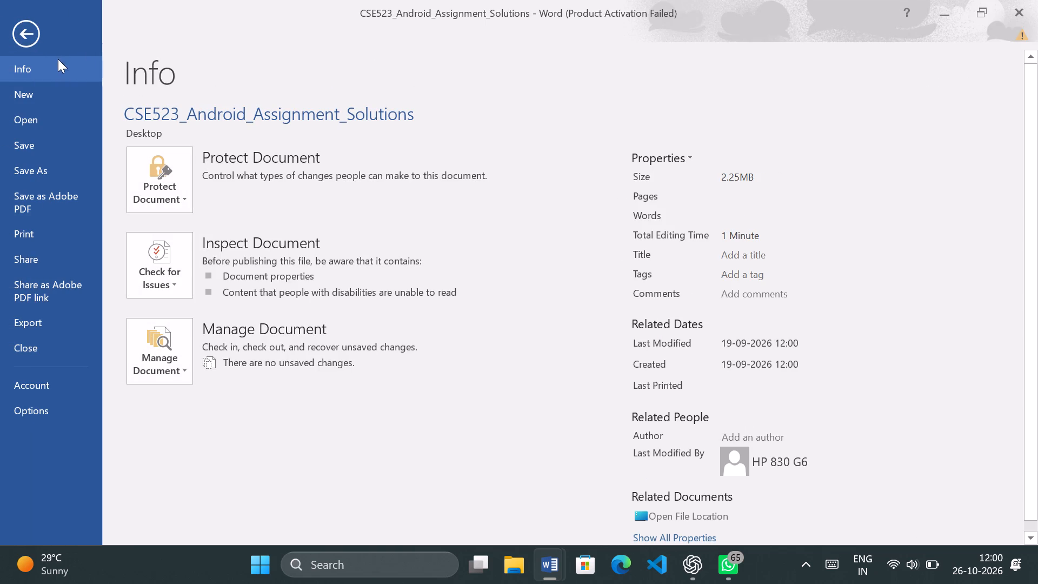
pyautogui.click(43, 99)
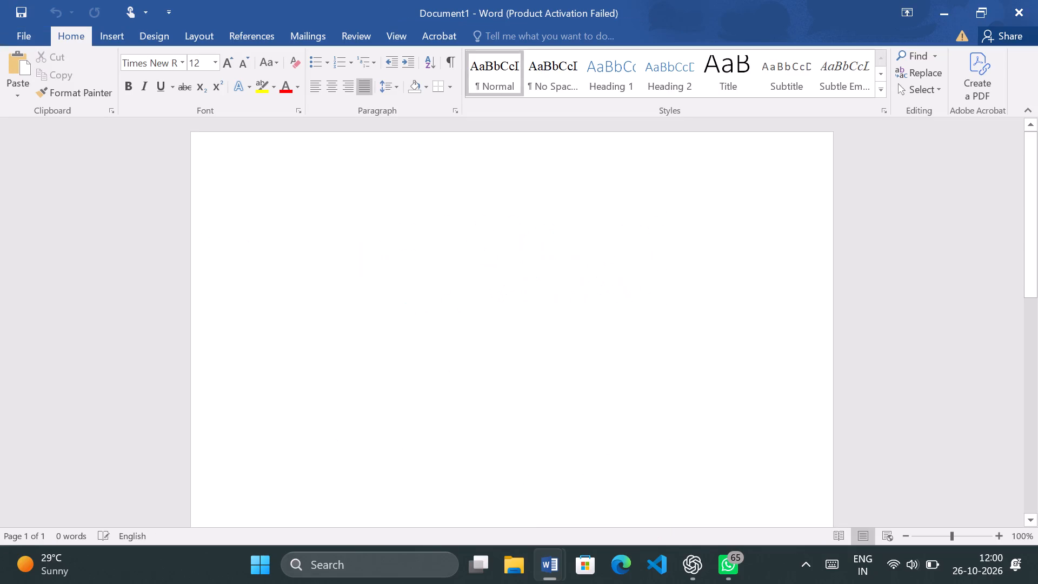
pyautogui.hotkey('ctrl', 'v')
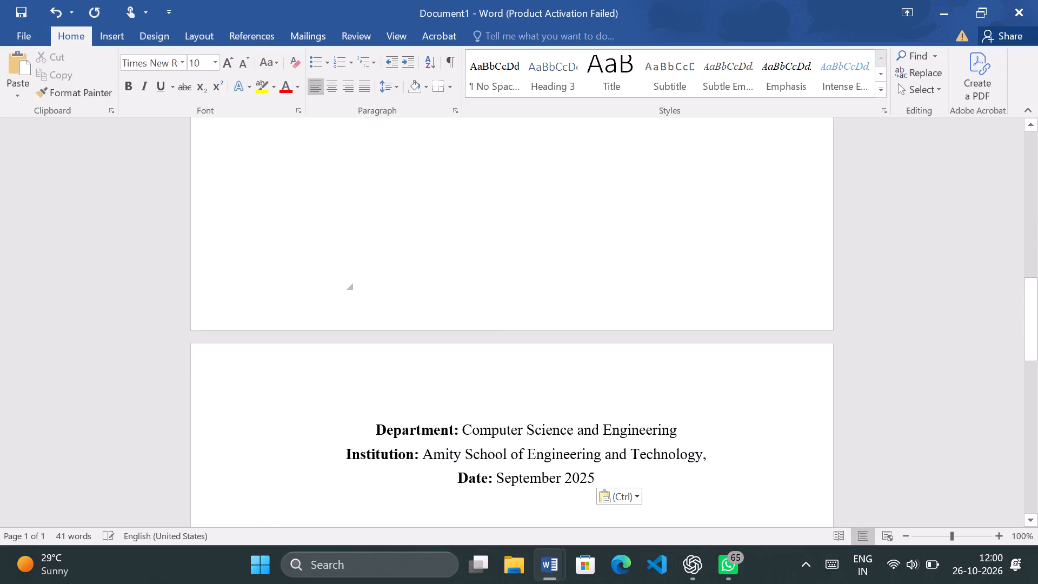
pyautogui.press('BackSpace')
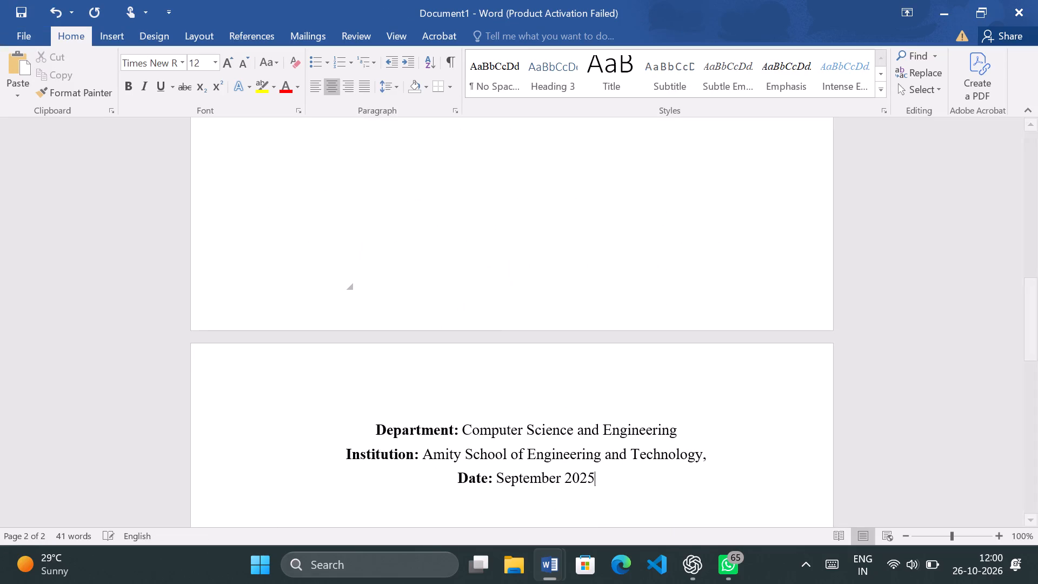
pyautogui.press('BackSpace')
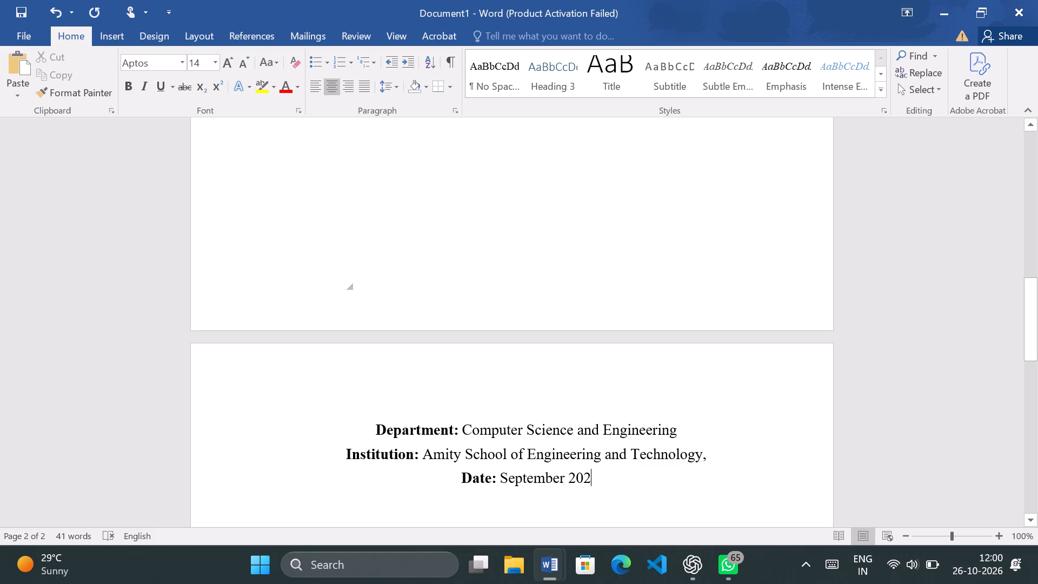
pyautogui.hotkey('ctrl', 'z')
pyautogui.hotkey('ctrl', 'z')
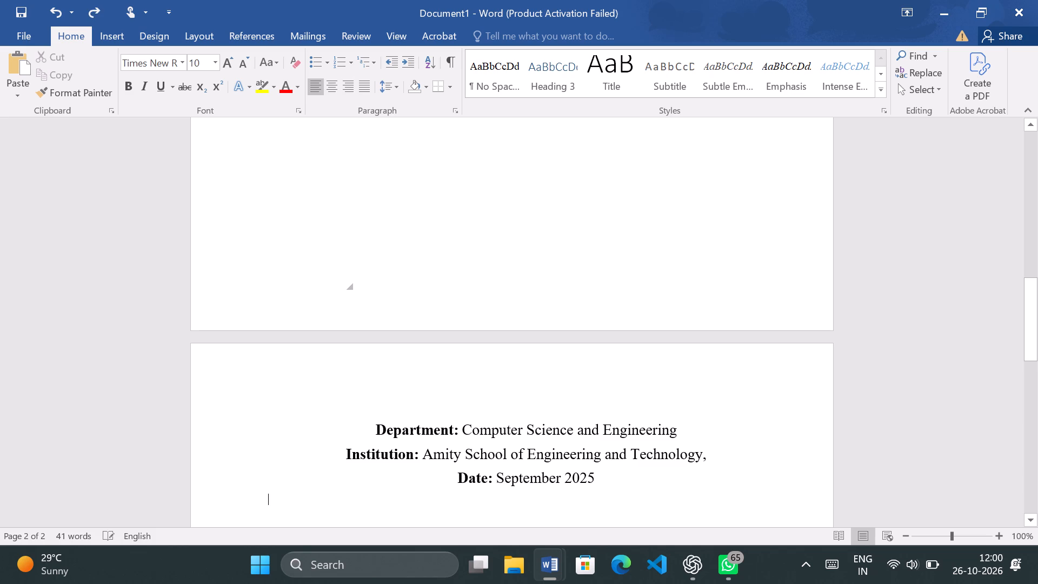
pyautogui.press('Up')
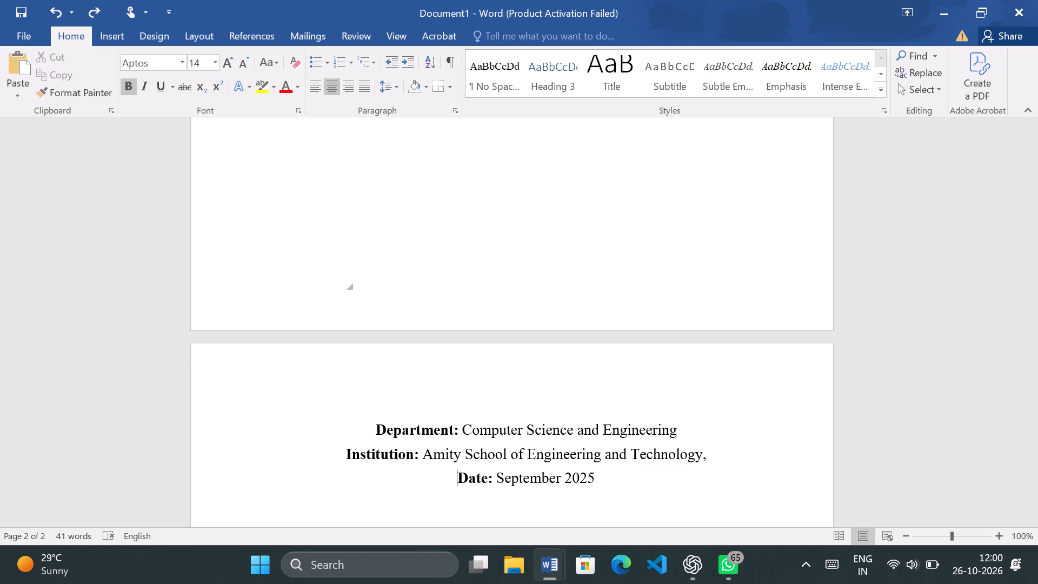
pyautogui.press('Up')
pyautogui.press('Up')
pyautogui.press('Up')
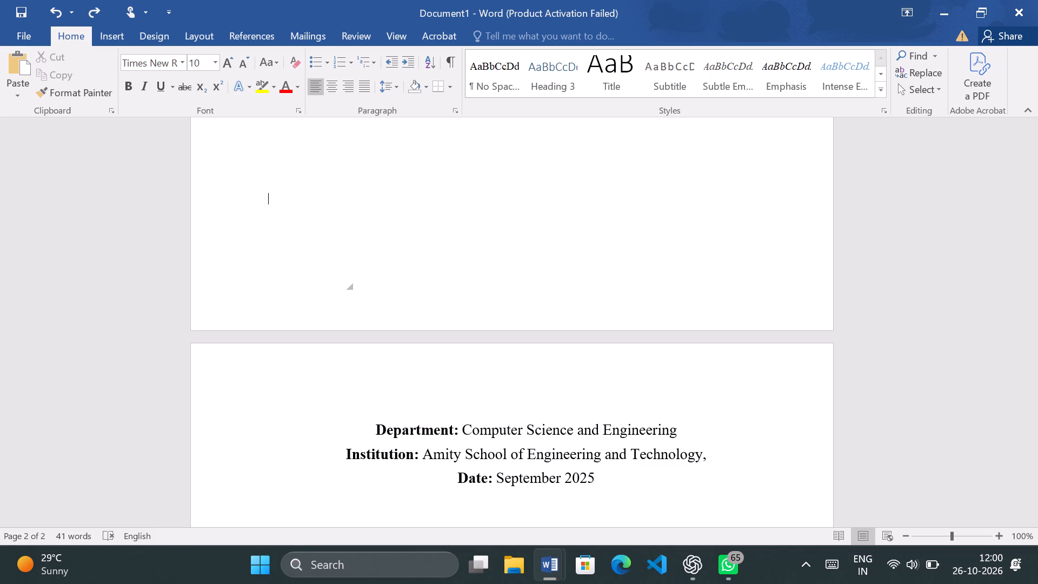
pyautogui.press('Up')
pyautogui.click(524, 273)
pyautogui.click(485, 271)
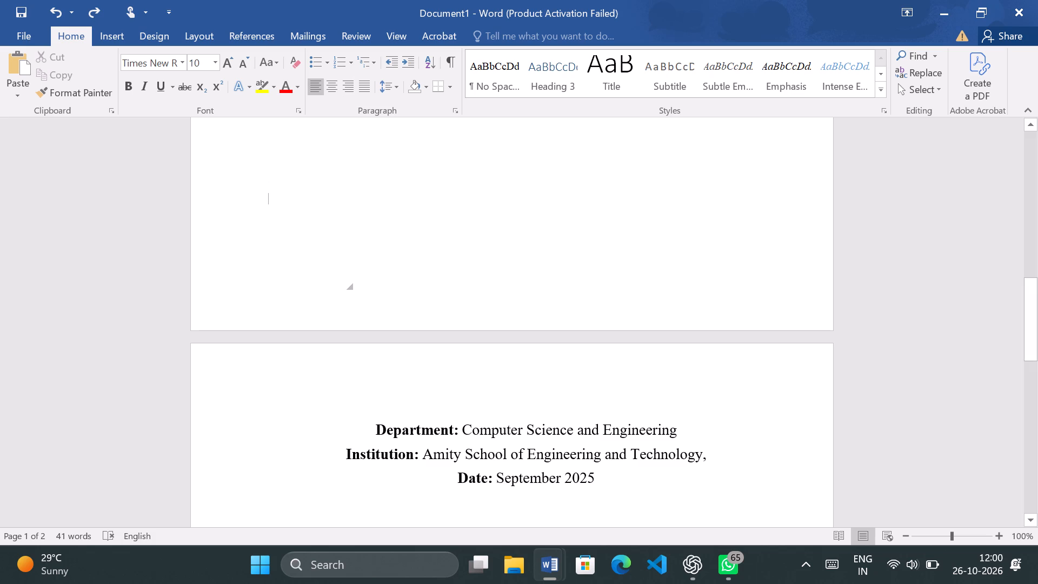
# Delete the empty lines above the Department line so the department, institution and date block moves up onto the first page.
pyautogui.click(425, 286)
pyautogui.scroll(5, 477, 317)
pyautogui.click(466, 287)
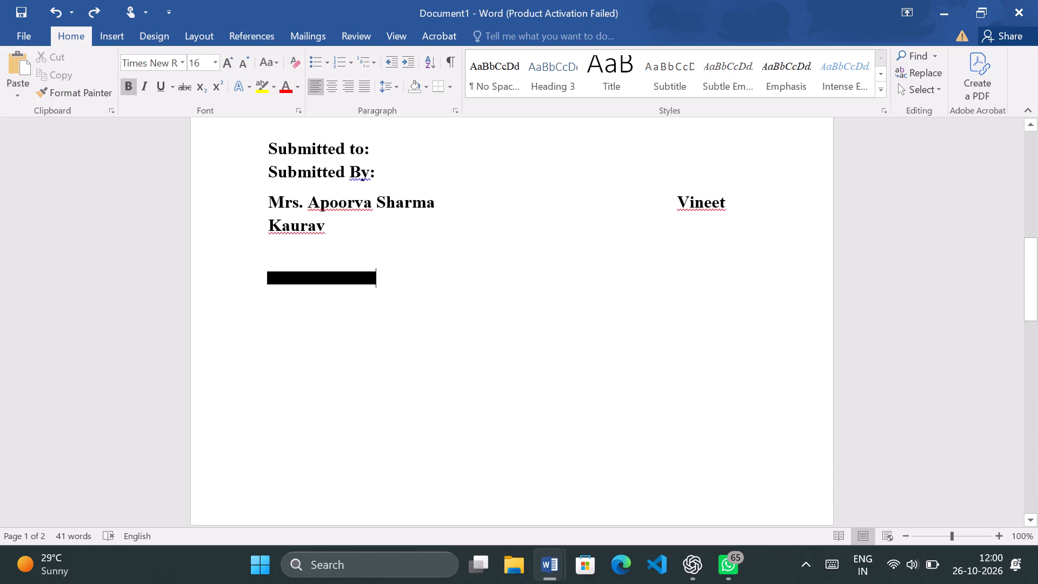
pyautogui.click(434, 376)
pyautogui.press('BackSpace')
pyautogui.press('BackSpace')
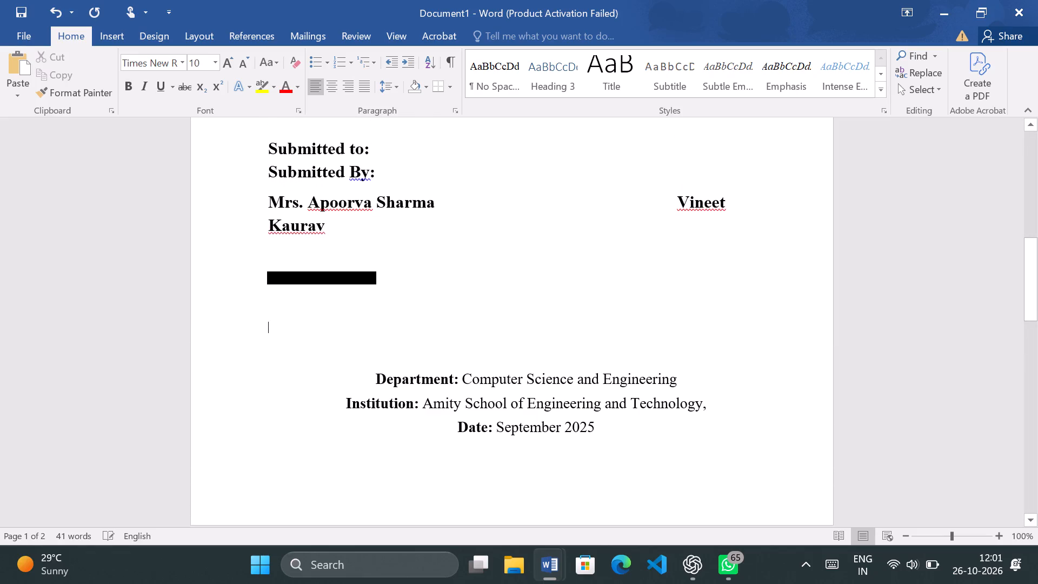
pyautogui.press('BackSpace')
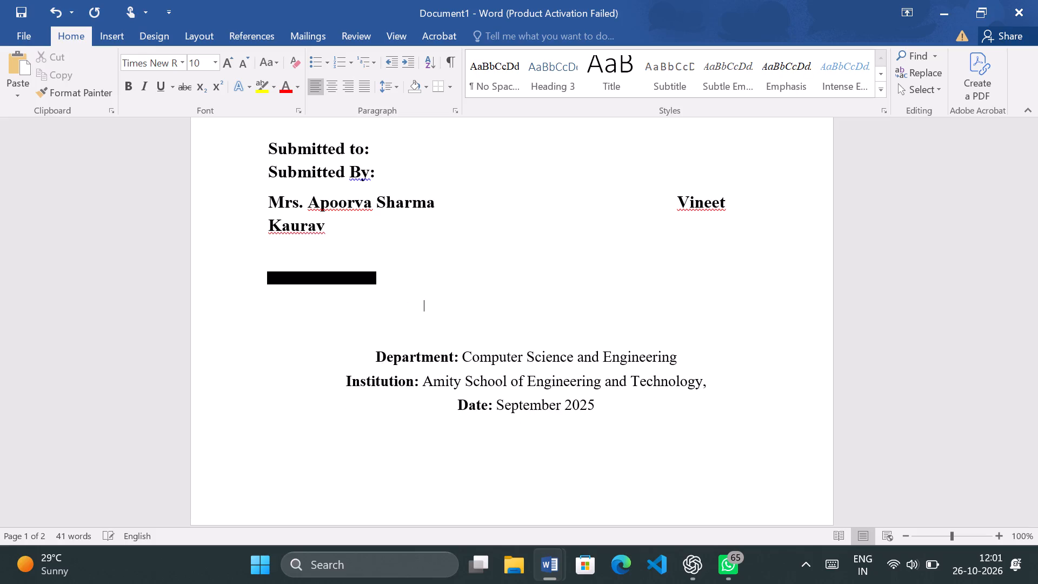
# Remove spaces between the teacher's name and the student's name so the student's full name fits on the same line.
pyautogui.press('Left')
pyautogui.press('Left')
pyautogui.press('Left')
pyautogui.press('Left')
pyautogui.press('Left')
pyautogui.press('Left')
pyautogui.press('Left')
pyautogui.press('Left')
pyautogui.press('Left')
pyautogui.press('Left')
pyautogui.press('Left')
pyautogui.press('Left')
pyautogui.press('Left')
pyautogui.press('Left')
pyautogui.press('Left')
pyautogui.press('Left')
pyautogui.press('Left')
pyautogui.press('Left')
pyautogui.press('Left')
pyautogui.press('Left')
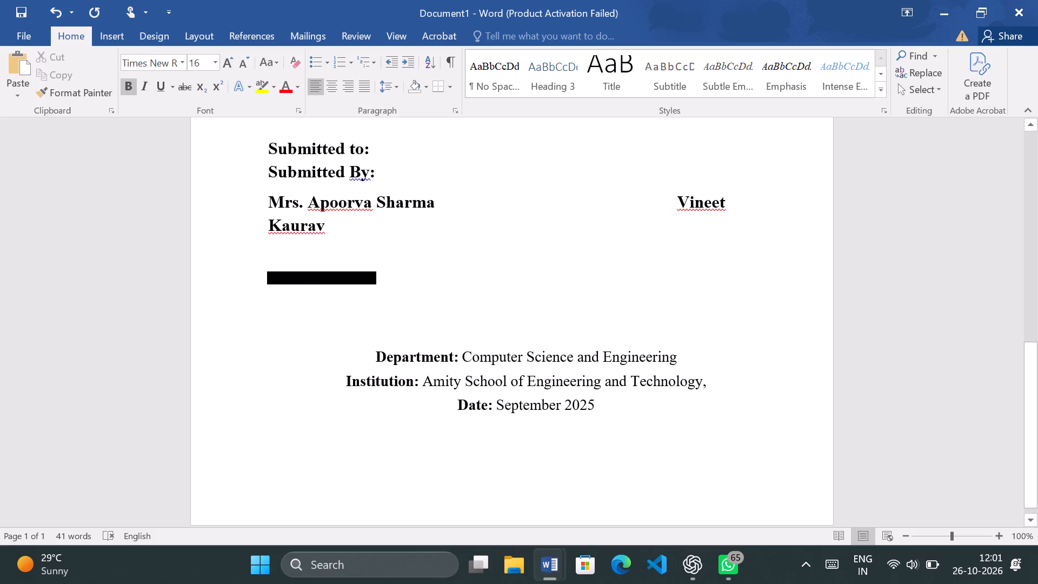
pyautogui.press('Up')
pyautogui.press('Up')
pyautogui.press('Up')
pyautogui.press('Up')
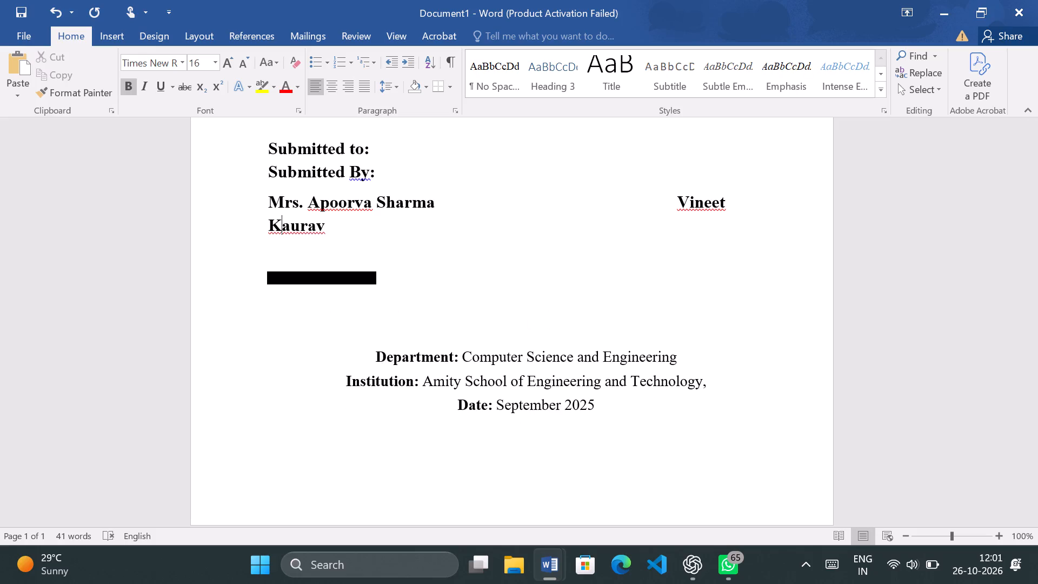
pyautogui.press('Right')
pyautogui.press('Right')
pyautogui.press('Right')
pyautogui.press('Right')
pyautogui.press('Right')
pyautogui.press('Right')
pyautogui.press('Right')
pyautogui.press('Right')
pyautogui.press('Right')
pyautogui.press('Right')
pyautogui.press('Right')
pyautogui.press('Right')
pyautogui.press('Right')
pyautogui.press('Right')
pyautogui.press('Right')
pyautogui.press('Right')
pyautogui.press('Right')
pyautogui.press('Right')
pyautogui.press('Right')
pyautogui.press('Right')
pyautogui.press('BackSpace')
pyautogui.press('BackSpace')
pyautogui.press('BackSpace')
pyautogui.press('BackSpace')
pyautogui.press('BackSpace')
pyautogui.press('BackSpace')
pyautogui.press('BackSpace')
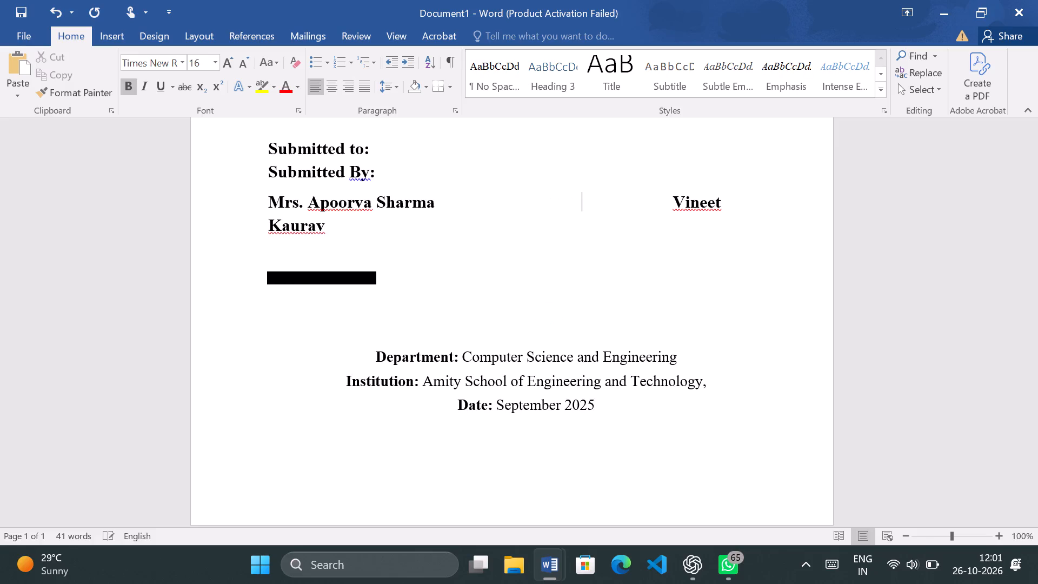
pyautogui.press('BackSpace')
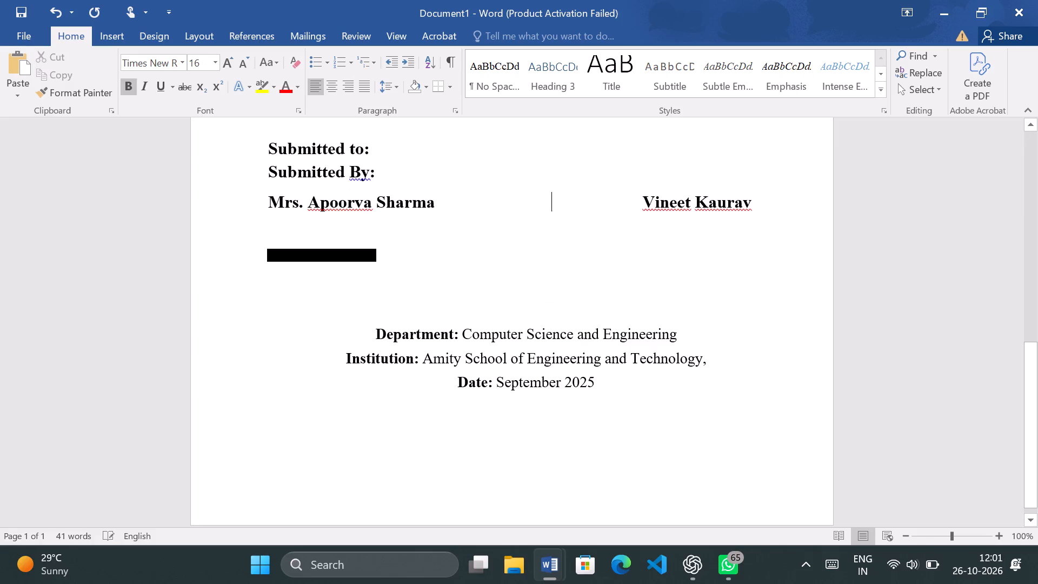
pyautogui.press('BackSpace')
# Try to shift the blacked-out line below the names to the right by inserting spaces before it.
pyautogui.press('Down')
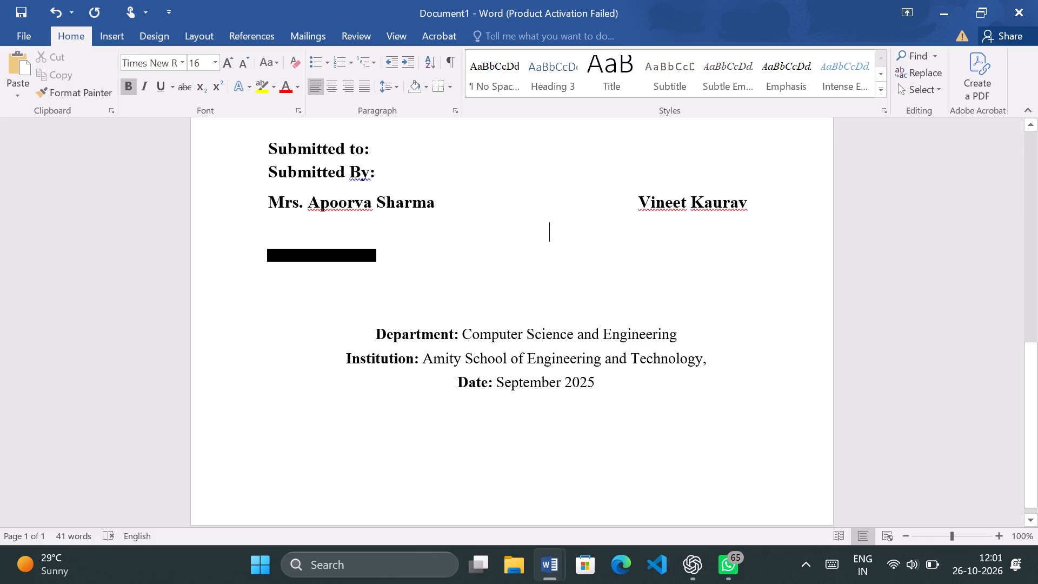
pyautogui.press('Down')
pyautogui.press('Left')
pyautogui.press('Left')
pyautogui.press('Left')
pyautogui.press('Left')
pyautogui.press('Left')
pyautogui.press('Left')
pyautogui.press('Left')
pyautogui.press('Left')
pyautogui.press('Left')
pyautogui.press('Left')
pyautogui.press('Left')
pyautogui.press('Left')
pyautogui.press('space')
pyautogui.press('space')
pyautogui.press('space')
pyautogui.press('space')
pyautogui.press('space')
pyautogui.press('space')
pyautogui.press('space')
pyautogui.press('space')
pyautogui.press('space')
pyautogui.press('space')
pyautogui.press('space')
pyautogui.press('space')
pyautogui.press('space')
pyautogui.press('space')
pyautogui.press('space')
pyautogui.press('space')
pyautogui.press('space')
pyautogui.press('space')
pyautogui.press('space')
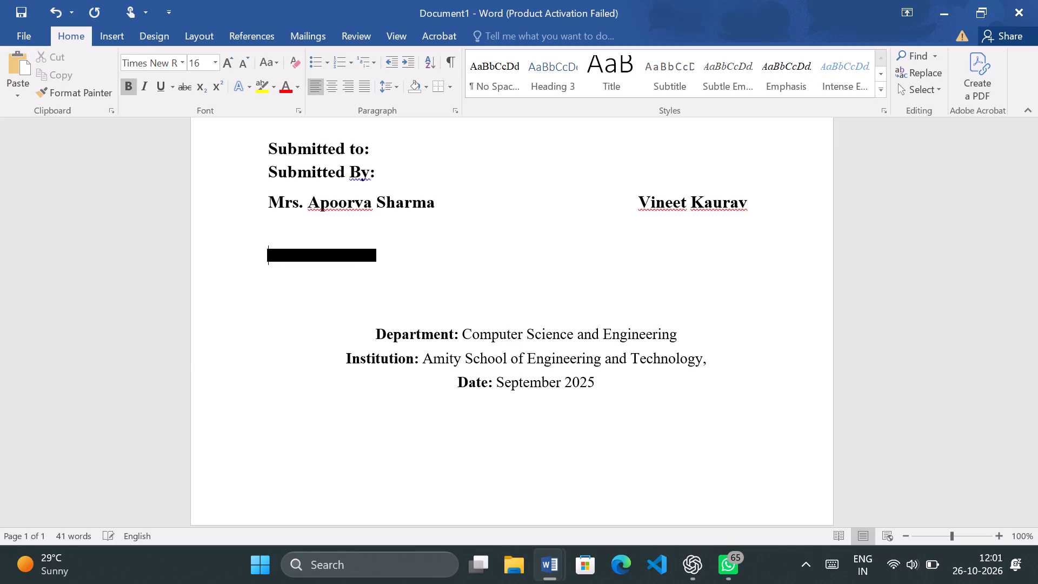
# Delete the blank line between the names and the blacked-out line below them.
pyautogui.click(259, 231)
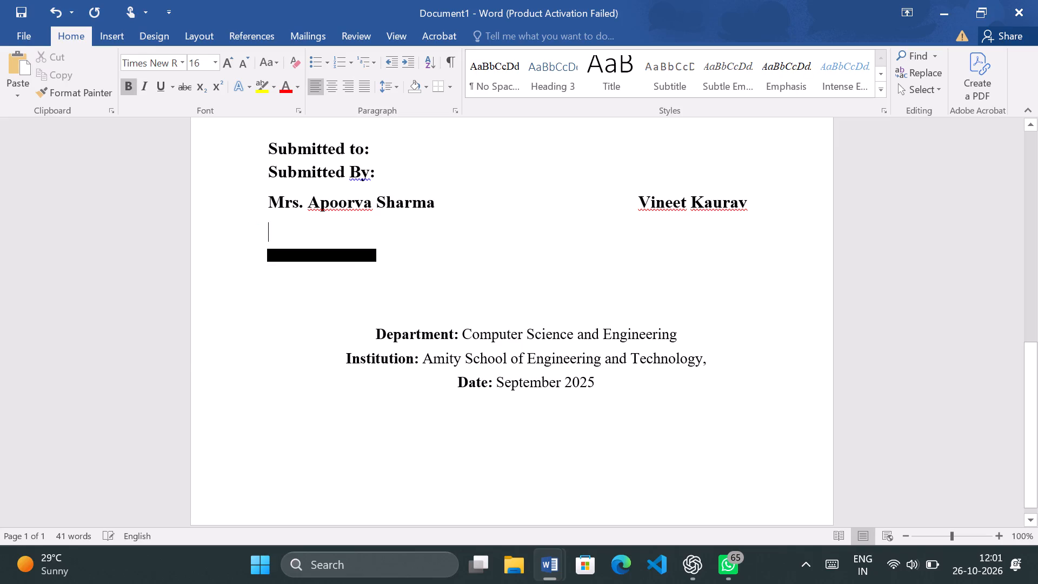
pyautogui.press('BackSpace')
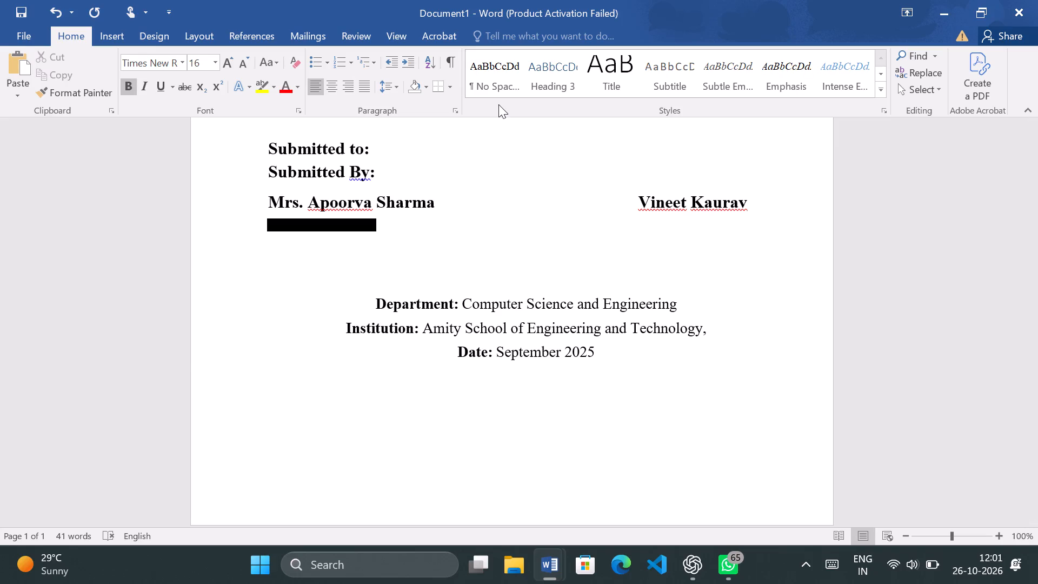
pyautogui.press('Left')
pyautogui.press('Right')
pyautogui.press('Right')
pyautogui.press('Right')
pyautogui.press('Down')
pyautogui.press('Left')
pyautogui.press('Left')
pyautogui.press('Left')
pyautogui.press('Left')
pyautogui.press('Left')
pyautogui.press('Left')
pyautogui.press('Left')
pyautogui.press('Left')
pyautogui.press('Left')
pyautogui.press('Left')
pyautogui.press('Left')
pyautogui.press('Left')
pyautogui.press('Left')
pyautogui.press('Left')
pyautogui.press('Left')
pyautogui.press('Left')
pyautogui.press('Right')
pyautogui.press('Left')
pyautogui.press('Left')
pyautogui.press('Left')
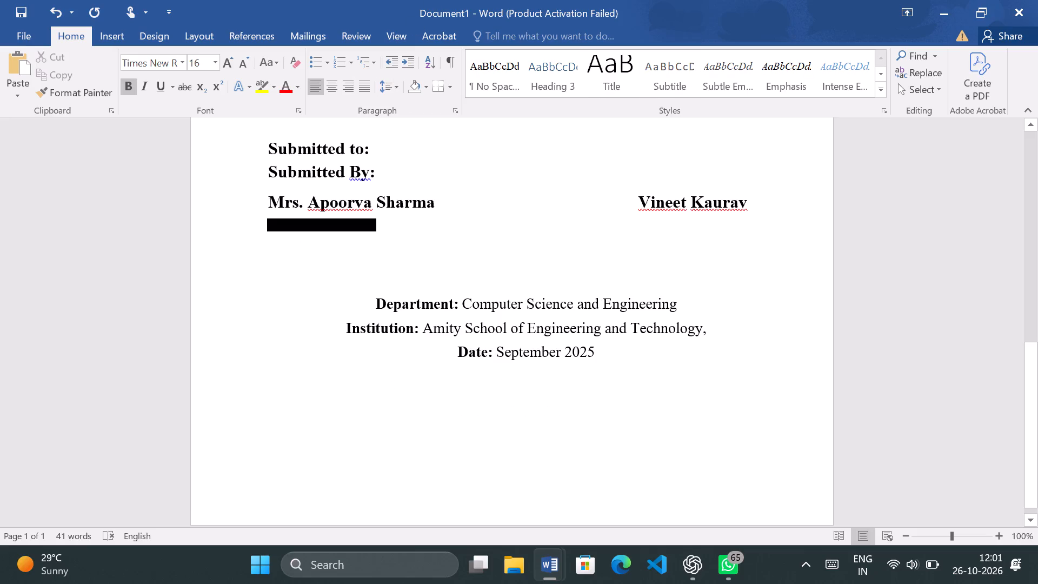
# Review the cover page layout from the university logo through the submission details.
pyautogui.scroll(3, 424, 256)
pyautogui.scroll(-1, 429, 241)
pyautogui.scroll(5, 429, 238)
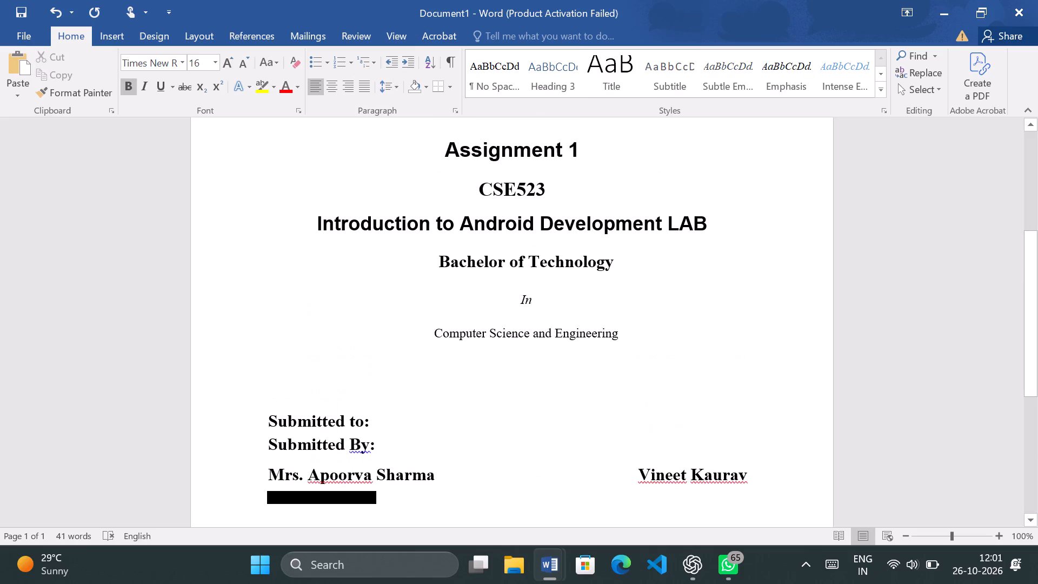
pyautogui.scroll(-1, 423, 134)
pyautogui.scroll(6, 423, 134)
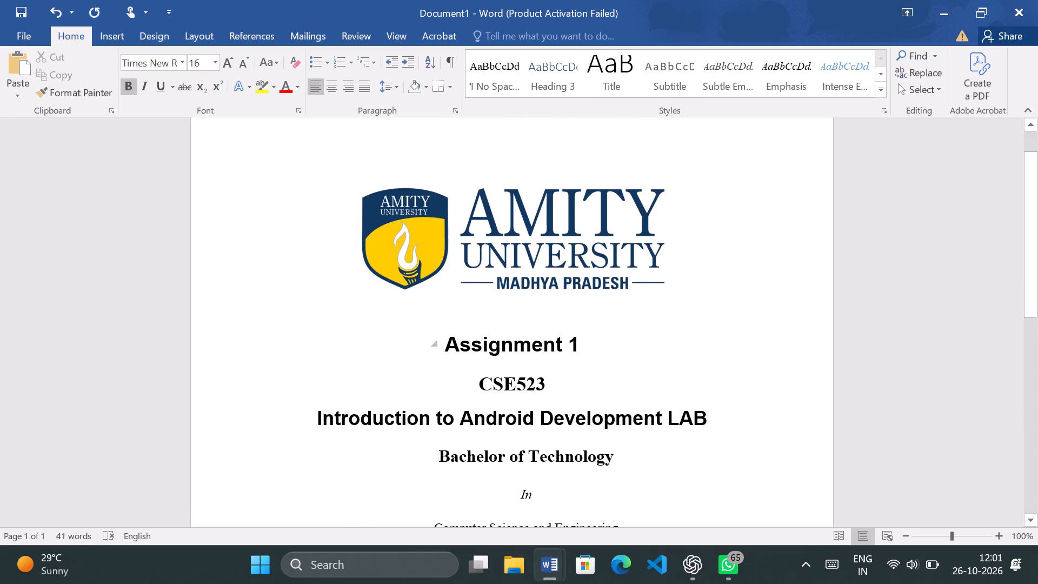
pyautogui.scroll(-1, 696, 347)
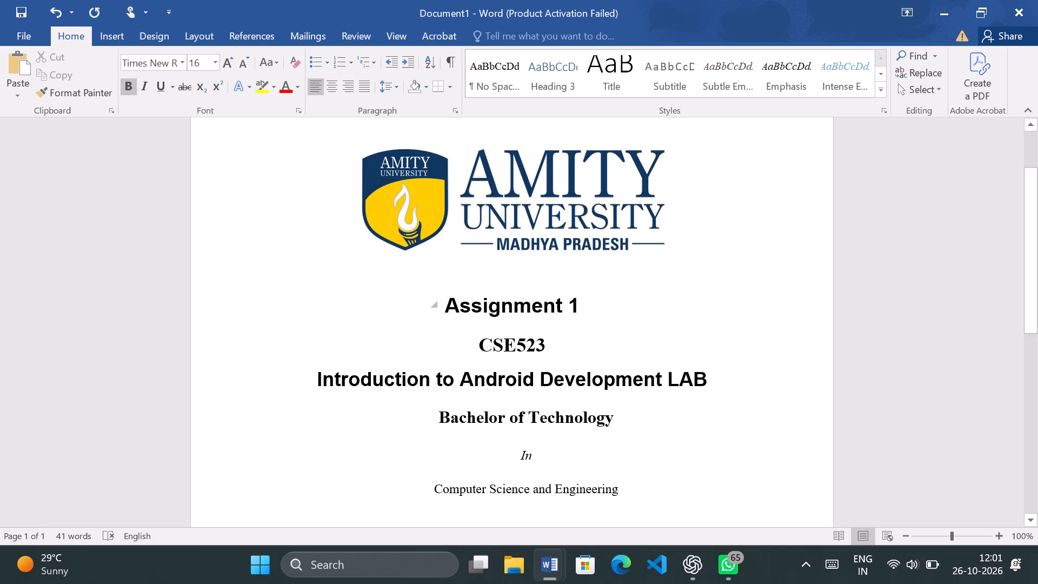
pyautogui.scroll(-3, 588, 302)
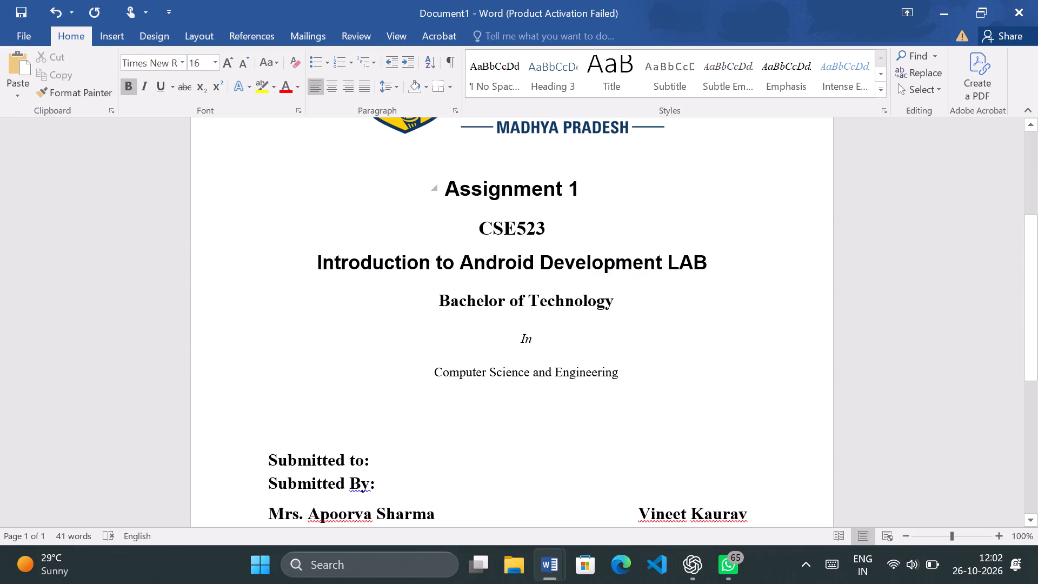
pyautogui.scroll(-3, 590, 190)
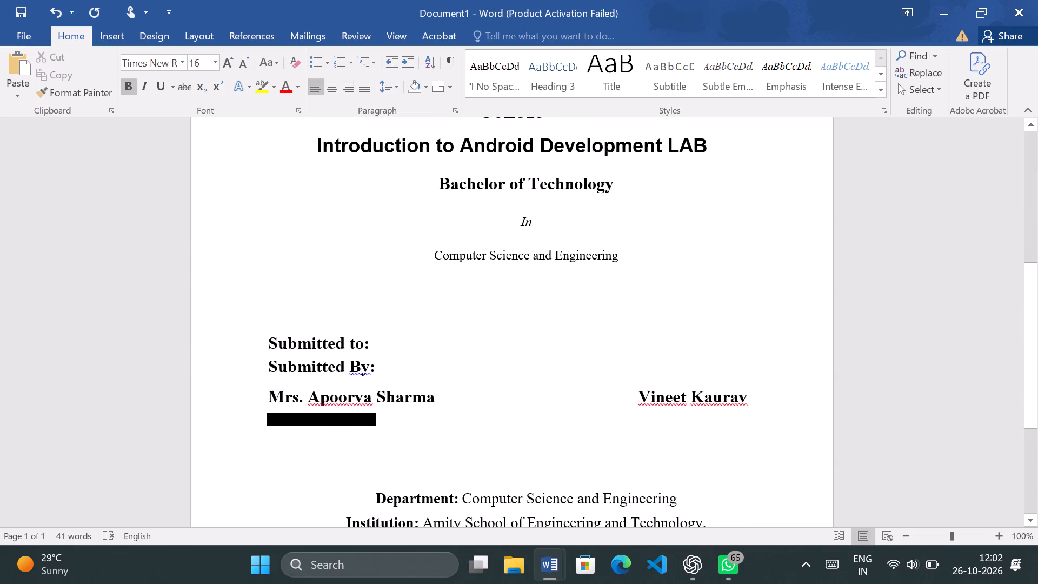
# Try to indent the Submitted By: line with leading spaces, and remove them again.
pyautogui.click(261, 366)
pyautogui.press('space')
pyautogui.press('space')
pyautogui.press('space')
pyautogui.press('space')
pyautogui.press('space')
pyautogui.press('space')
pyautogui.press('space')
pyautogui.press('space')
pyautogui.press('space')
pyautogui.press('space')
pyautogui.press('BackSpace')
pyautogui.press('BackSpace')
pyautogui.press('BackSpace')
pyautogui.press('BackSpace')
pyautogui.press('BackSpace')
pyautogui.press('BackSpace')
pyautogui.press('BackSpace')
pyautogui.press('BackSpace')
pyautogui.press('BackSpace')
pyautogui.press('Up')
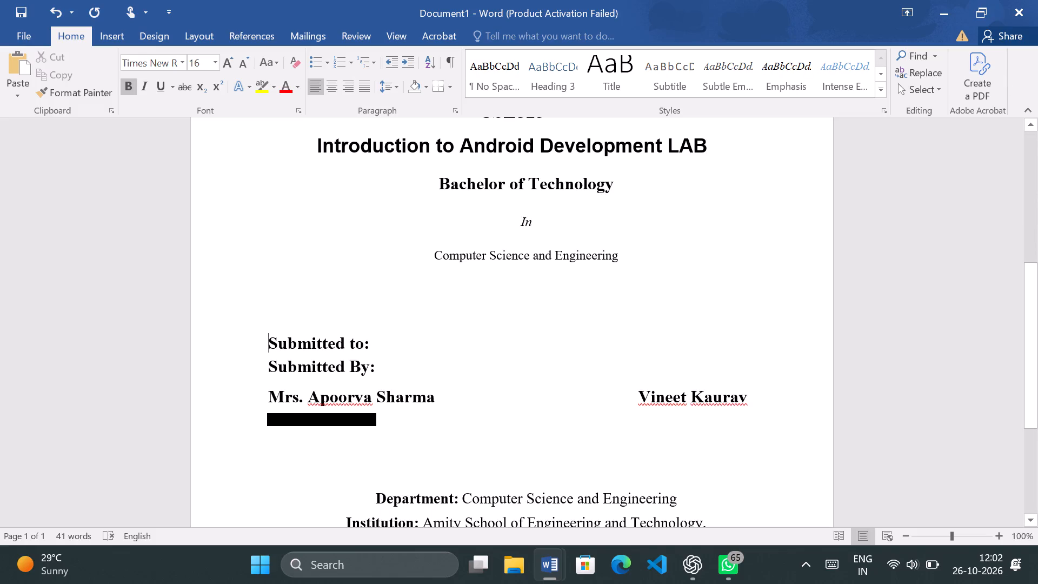
# Remove spaces after Submitted to: so that Submitted By: fits on the same line, above the student's name.
pyautogui.click(465, 325)
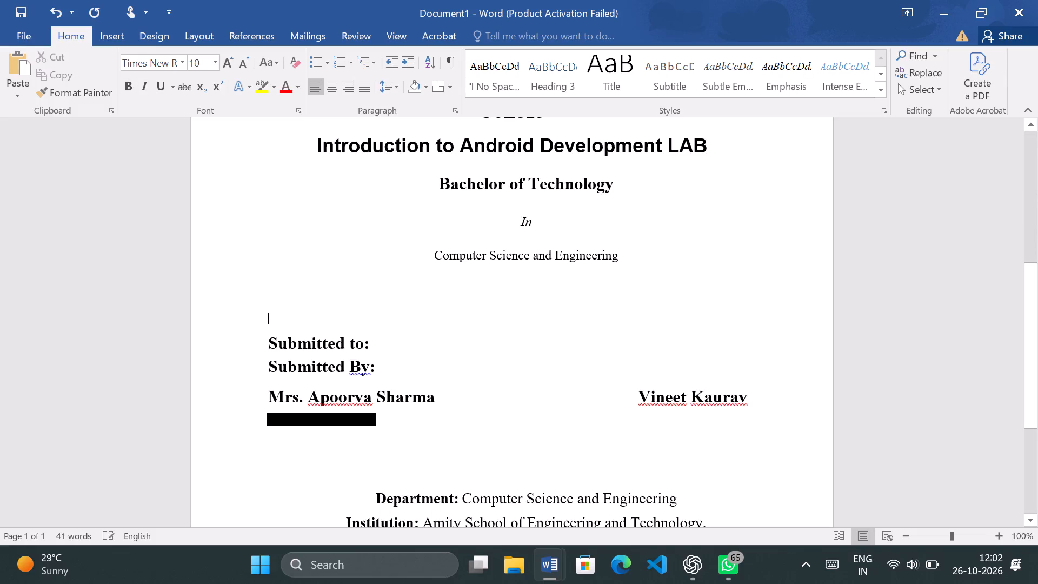
pyautogui.click(467, 344)
pyautogui.press('BackSpace')
pyautogui.press('BackSpace')
pyautogui.press('BackSpace')
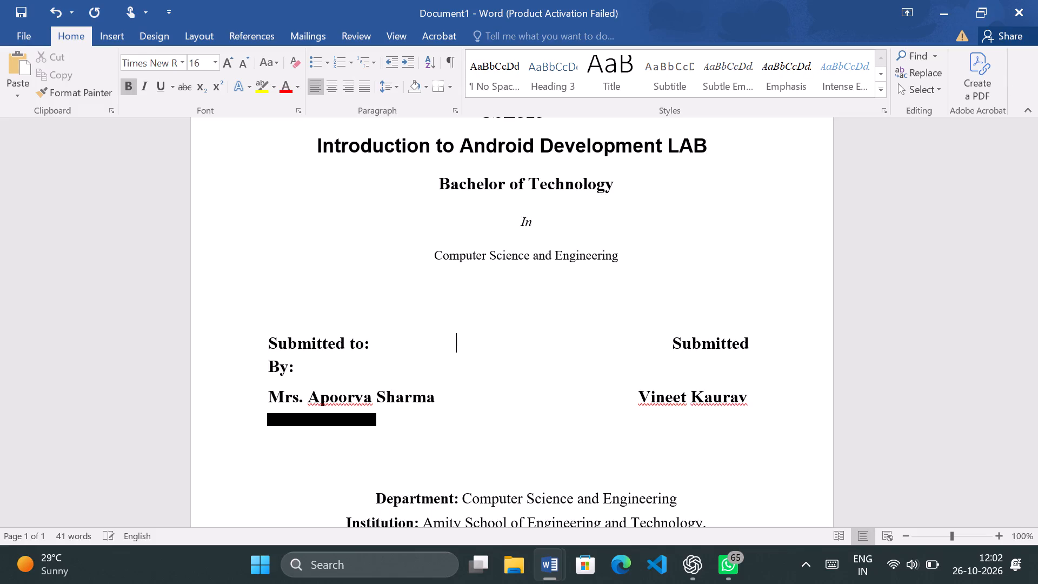
pyautogui.press('BackSpace')
pyautogui.press('BackSpace')
pyautogui.press('BackSpace')
pyautogui.press('BackSpace')
pyautogui.press('BackSpace')
pyautogui.press('BackSpace')
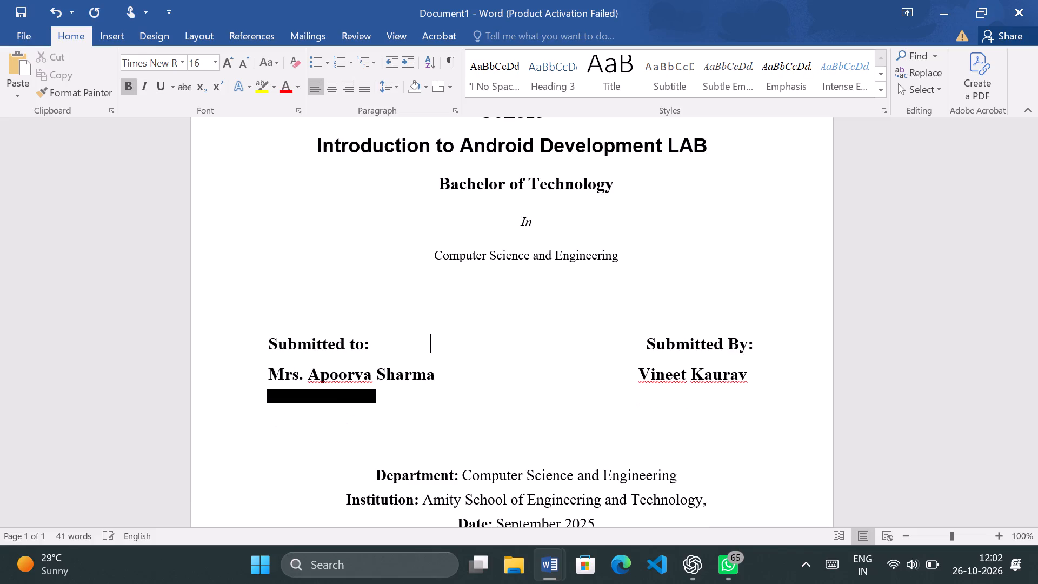
# Adjust the spaces between Submitted to: and Submitted By: so that Submitted By: starts directly above the student's name.
pyautogui.press('BackSpace')
pyautogui.press('BackSpace')
pyautogui.press('BackSpace')
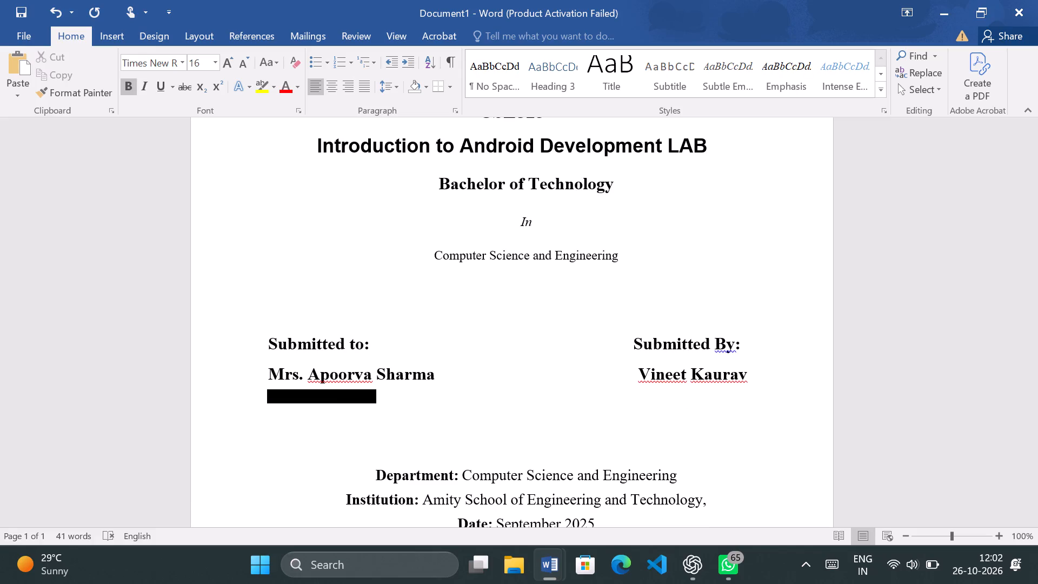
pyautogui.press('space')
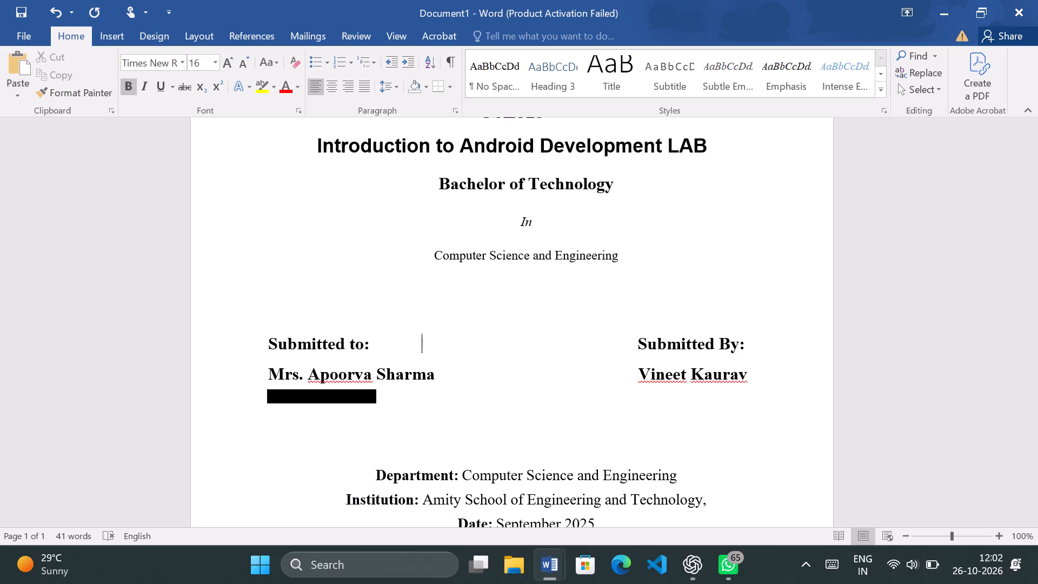
# Delete the trailing spaces after the student's name.
pyautogui.click(767, 379)
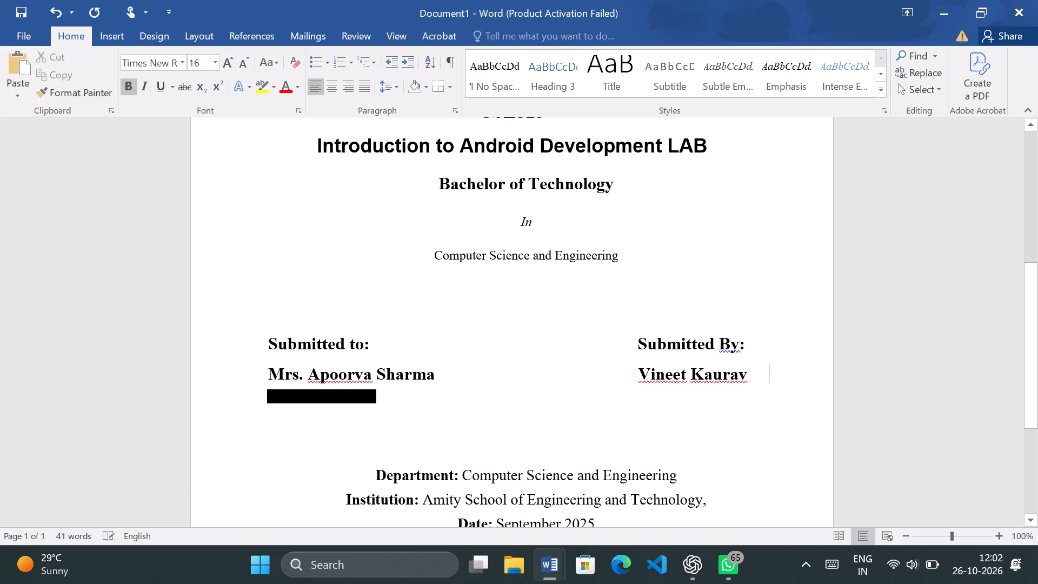
pyautogui.press('BackSpace')
pyautogui.press('BackSpace')
pyautogui.press('BackSpace')
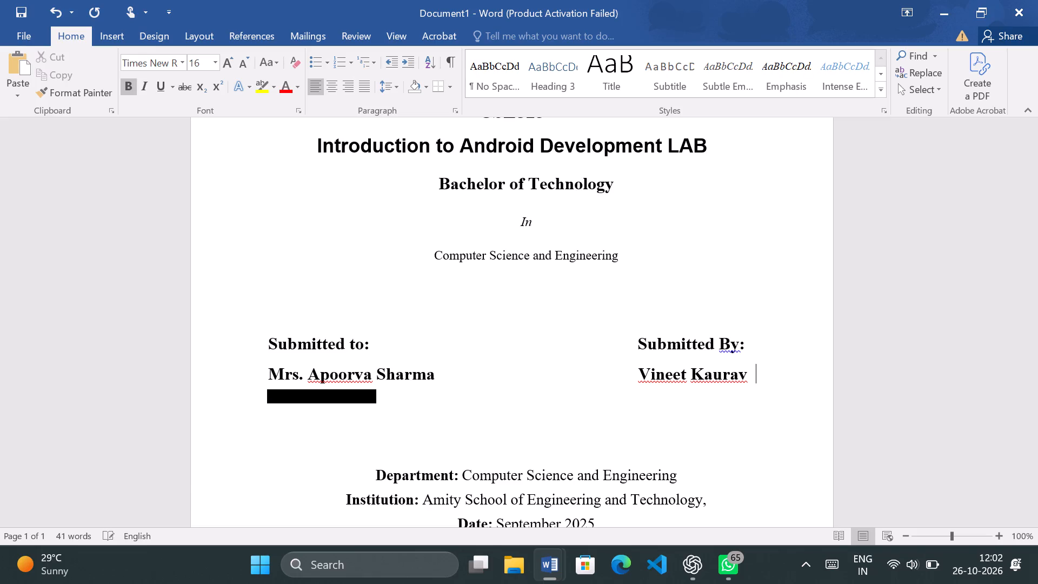
pyautogui.press('BackSpace')
pyautogui.press('BackSpace')
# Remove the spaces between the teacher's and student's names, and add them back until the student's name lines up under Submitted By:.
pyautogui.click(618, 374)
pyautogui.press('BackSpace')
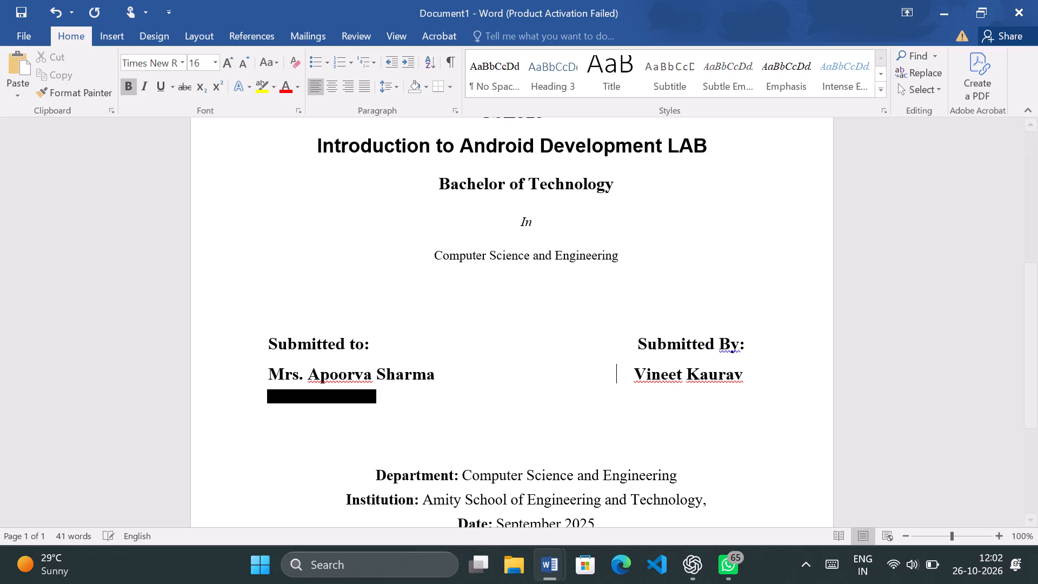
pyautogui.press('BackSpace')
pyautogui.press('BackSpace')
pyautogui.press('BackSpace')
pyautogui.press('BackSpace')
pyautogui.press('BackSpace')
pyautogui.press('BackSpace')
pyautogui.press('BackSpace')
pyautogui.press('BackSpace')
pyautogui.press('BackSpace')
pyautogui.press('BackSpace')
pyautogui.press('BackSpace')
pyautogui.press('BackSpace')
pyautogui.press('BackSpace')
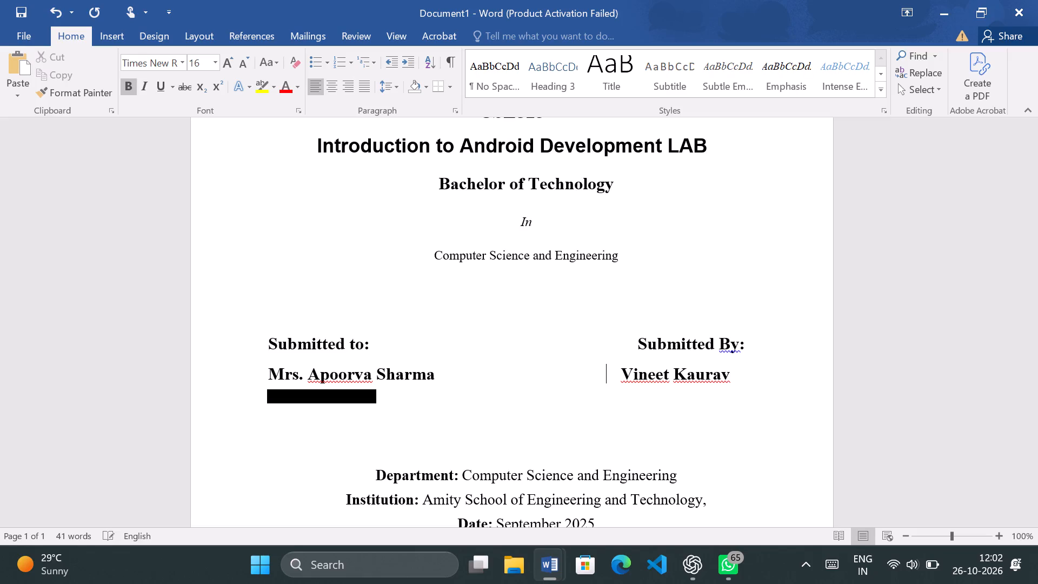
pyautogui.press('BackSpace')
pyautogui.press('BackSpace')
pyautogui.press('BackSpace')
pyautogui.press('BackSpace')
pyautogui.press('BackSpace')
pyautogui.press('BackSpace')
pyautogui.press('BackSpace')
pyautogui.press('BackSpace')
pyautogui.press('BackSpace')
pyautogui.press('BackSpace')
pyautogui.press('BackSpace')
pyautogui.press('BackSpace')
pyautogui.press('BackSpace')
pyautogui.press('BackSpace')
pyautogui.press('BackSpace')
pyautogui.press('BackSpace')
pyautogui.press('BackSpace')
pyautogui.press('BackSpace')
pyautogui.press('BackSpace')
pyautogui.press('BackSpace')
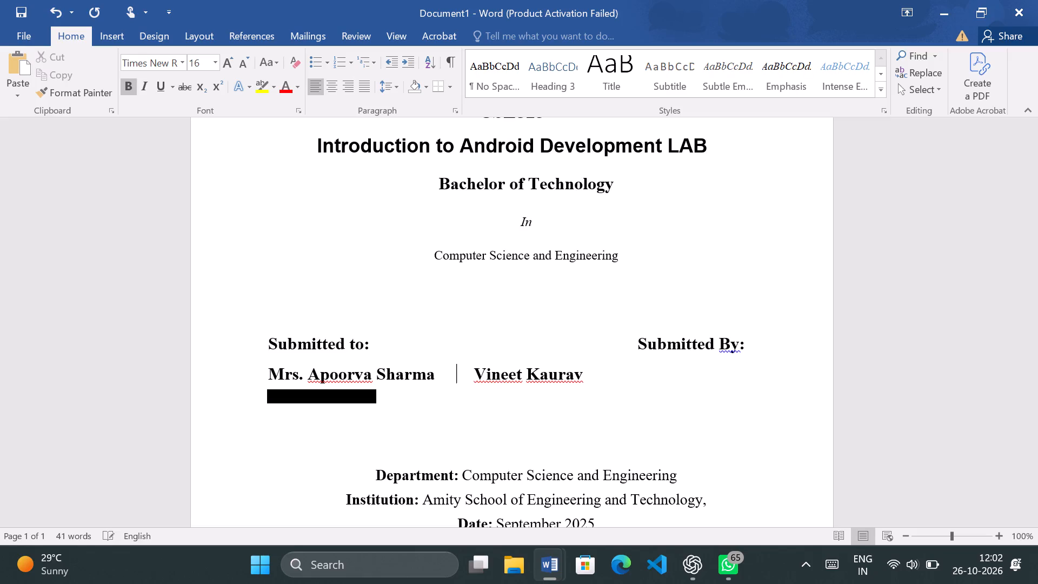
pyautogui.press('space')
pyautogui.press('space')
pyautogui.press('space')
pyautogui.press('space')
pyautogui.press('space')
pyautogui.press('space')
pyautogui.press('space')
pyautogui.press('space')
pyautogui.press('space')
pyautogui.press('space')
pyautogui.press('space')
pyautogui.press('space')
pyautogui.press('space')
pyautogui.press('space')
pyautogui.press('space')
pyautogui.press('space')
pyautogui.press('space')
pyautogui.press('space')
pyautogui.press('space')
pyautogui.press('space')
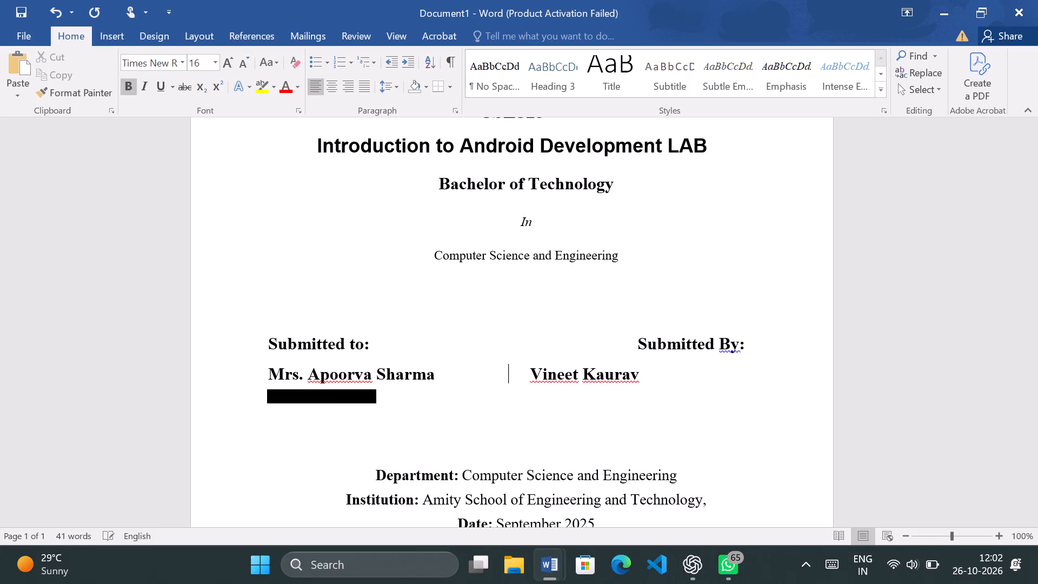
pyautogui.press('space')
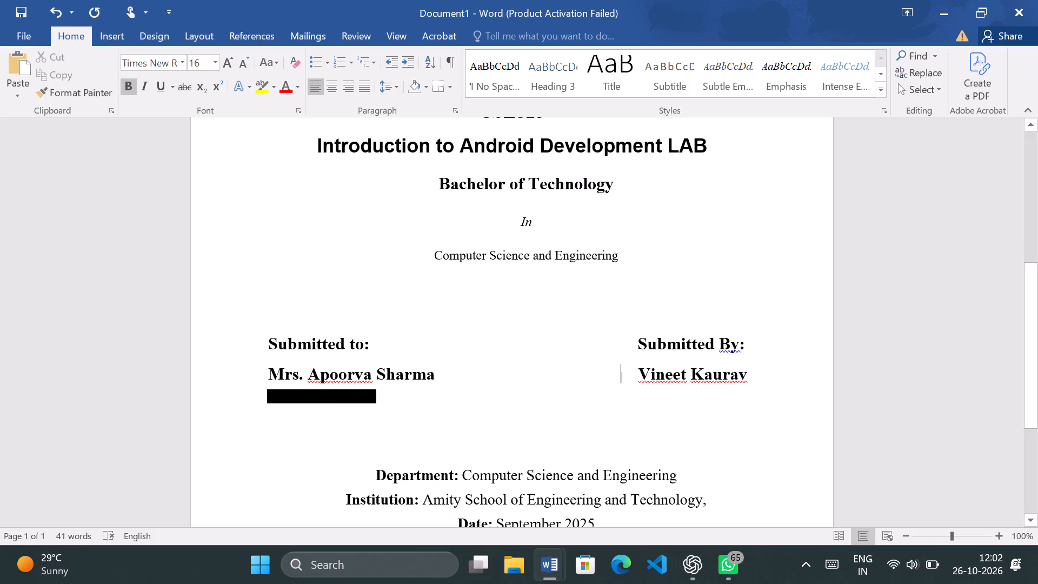
# Close up the gap between the Submitted to: line and the line with the names.
pyautogui.click(268, 375)
pyautogui.press('BackSpace')
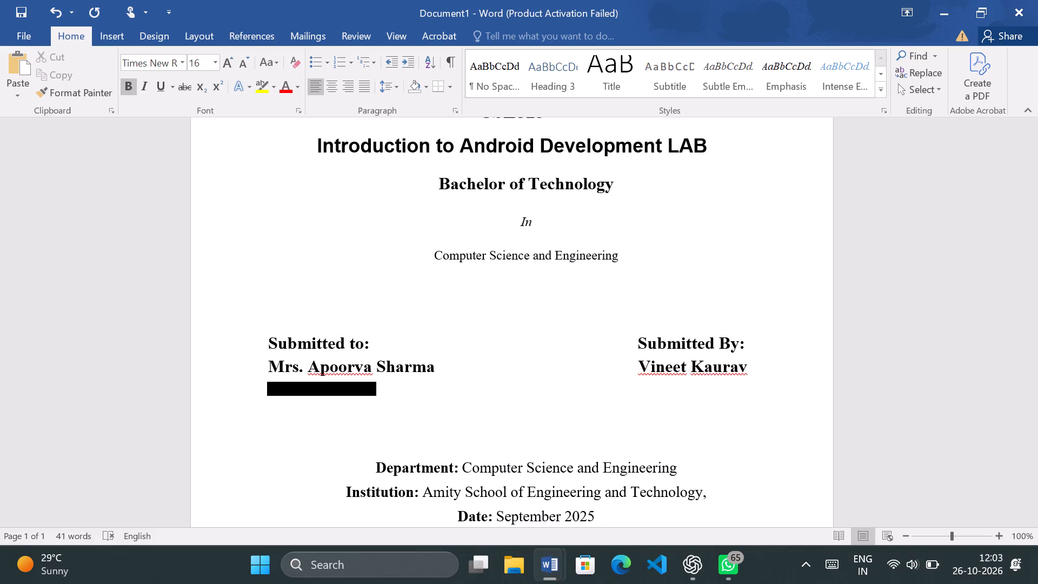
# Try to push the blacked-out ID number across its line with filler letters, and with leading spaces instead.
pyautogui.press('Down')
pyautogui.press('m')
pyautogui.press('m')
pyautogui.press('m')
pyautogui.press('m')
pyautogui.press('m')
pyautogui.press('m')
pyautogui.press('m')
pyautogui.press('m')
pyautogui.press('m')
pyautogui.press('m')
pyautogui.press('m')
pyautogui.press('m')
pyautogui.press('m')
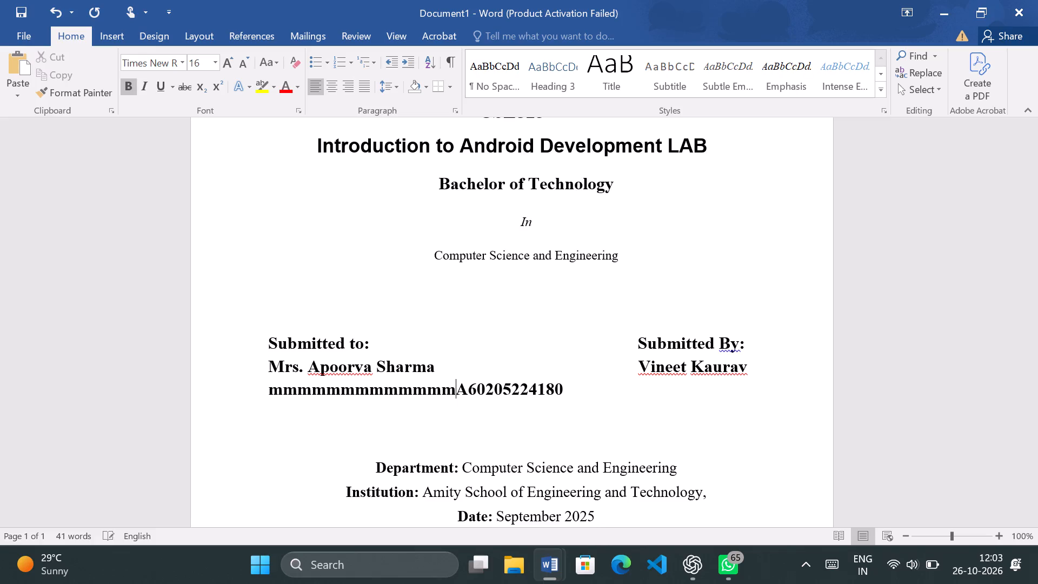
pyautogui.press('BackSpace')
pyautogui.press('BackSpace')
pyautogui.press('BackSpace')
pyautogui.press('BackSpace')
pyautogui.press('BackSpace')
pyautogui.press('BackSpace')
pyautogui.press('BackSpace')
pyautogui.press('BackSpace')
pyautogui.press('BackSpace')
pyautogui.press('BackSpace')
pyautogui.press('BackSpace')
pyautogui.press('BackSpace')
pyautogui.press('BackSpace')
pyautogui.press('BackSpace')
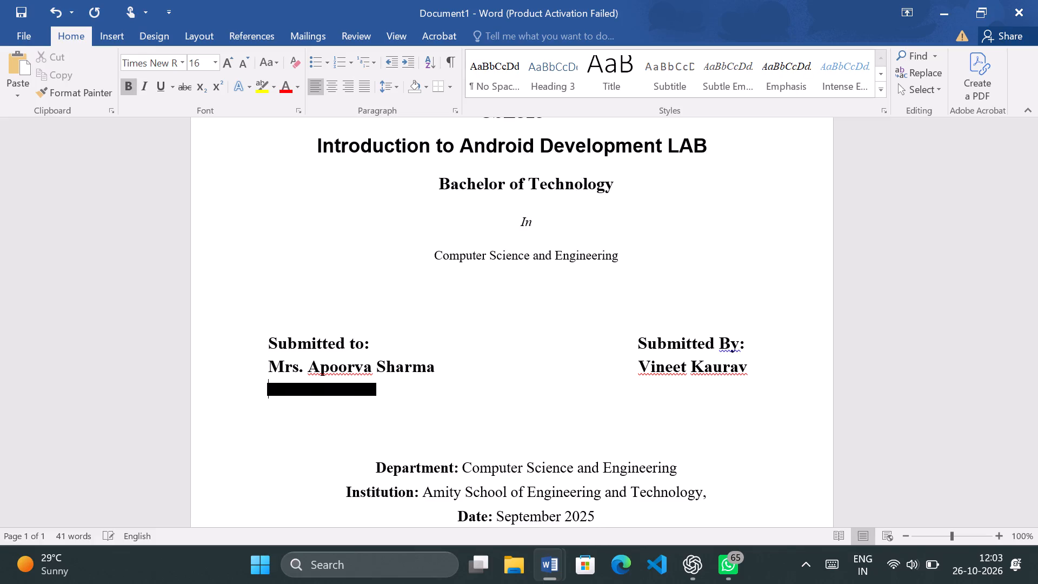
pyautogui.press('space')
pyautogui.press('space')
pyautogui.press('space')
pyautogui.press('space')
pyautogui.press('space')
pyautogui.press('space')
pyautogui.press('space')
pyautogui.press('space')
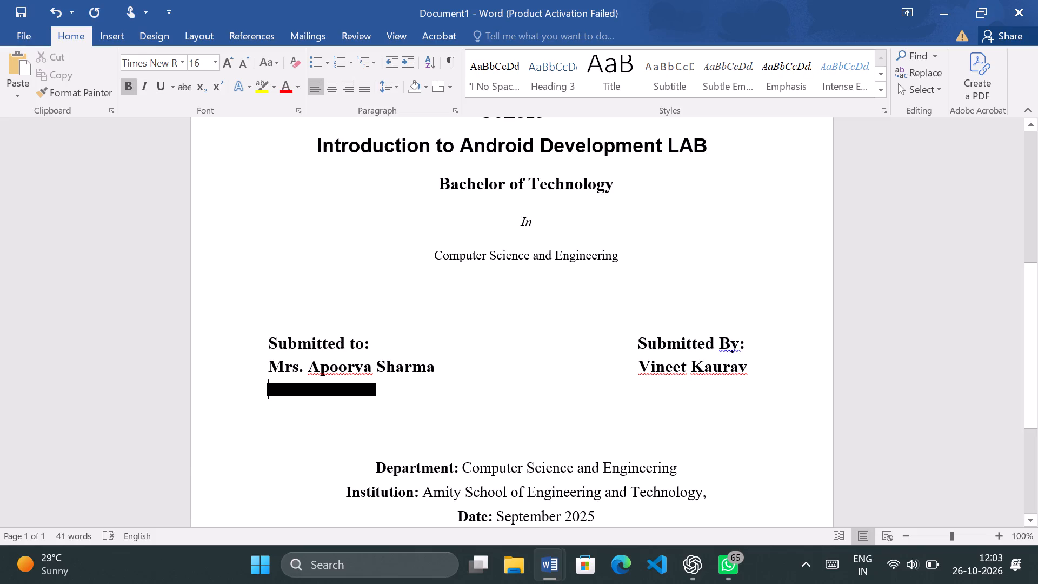
# Move the blacked-out ID number from under the teacher's name to the line below the student's name, indented with spaces.
pyautogui.moveTo(377, 391); pyautogui.dragTo(250, 388)
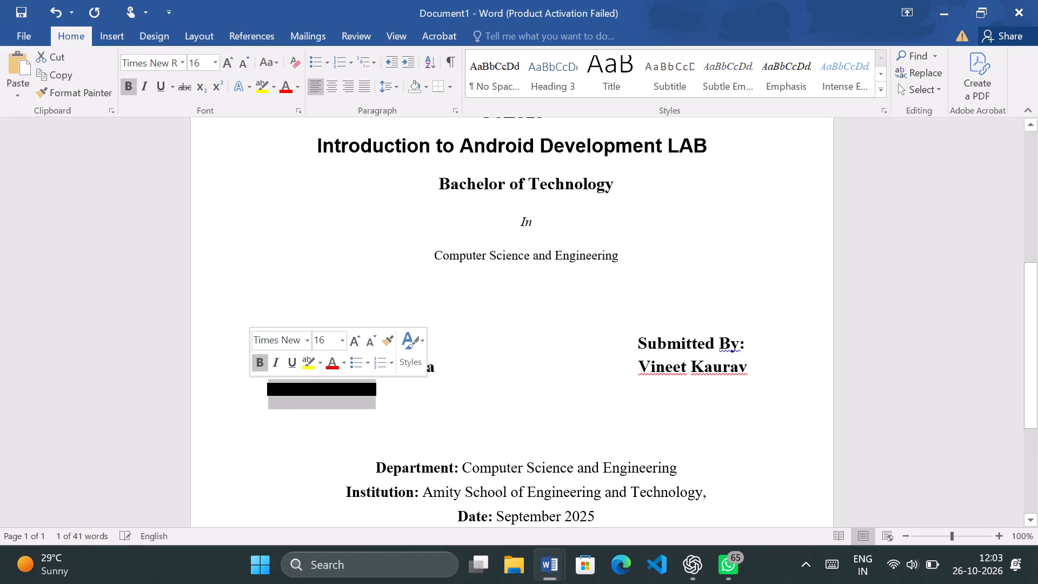
pyautogui.hotkey('ctrl', 'c')
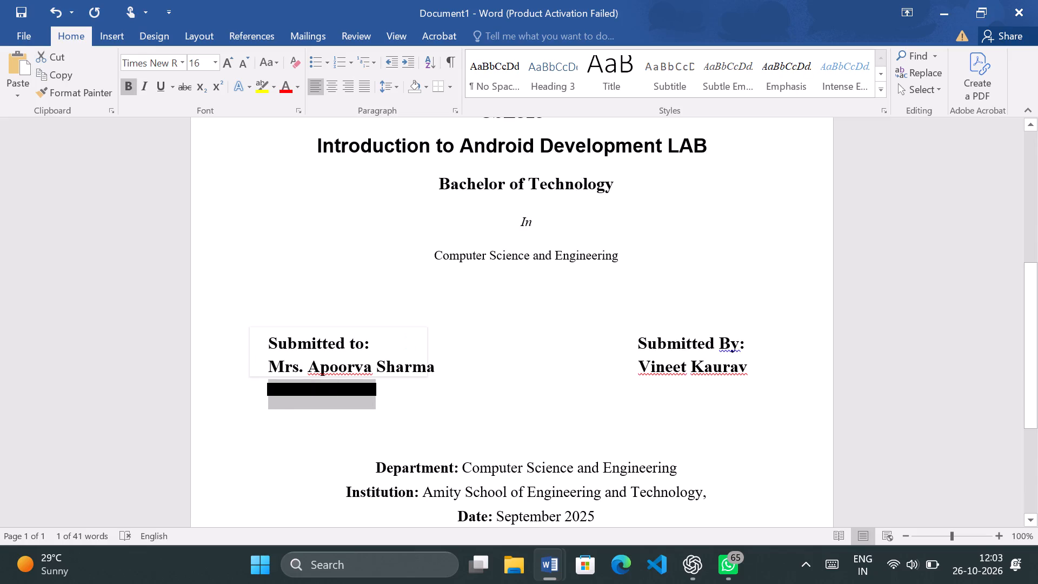
pyautogui.press('BackSpace')
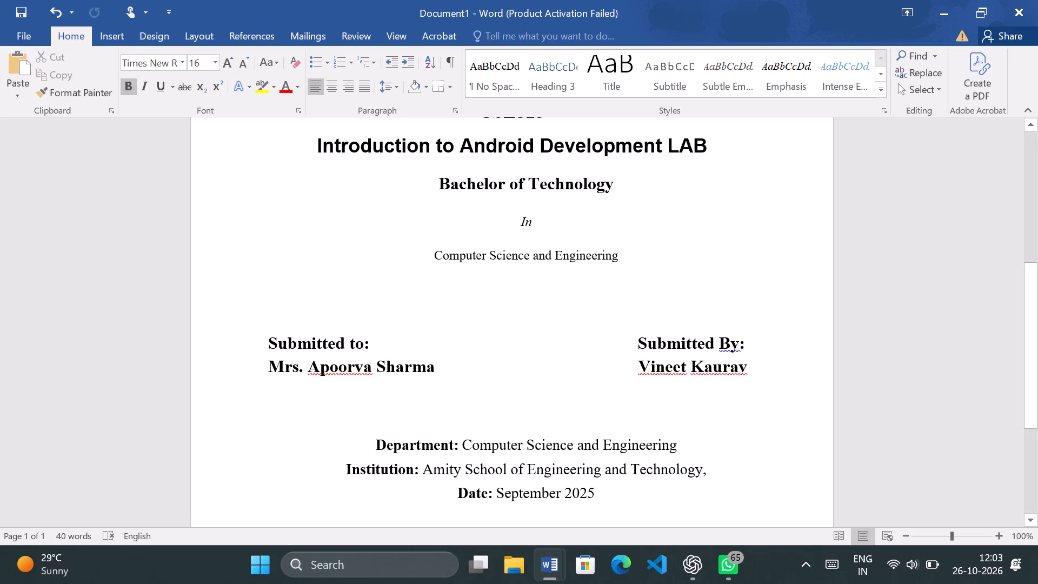
pyautogui.click(644, 387)
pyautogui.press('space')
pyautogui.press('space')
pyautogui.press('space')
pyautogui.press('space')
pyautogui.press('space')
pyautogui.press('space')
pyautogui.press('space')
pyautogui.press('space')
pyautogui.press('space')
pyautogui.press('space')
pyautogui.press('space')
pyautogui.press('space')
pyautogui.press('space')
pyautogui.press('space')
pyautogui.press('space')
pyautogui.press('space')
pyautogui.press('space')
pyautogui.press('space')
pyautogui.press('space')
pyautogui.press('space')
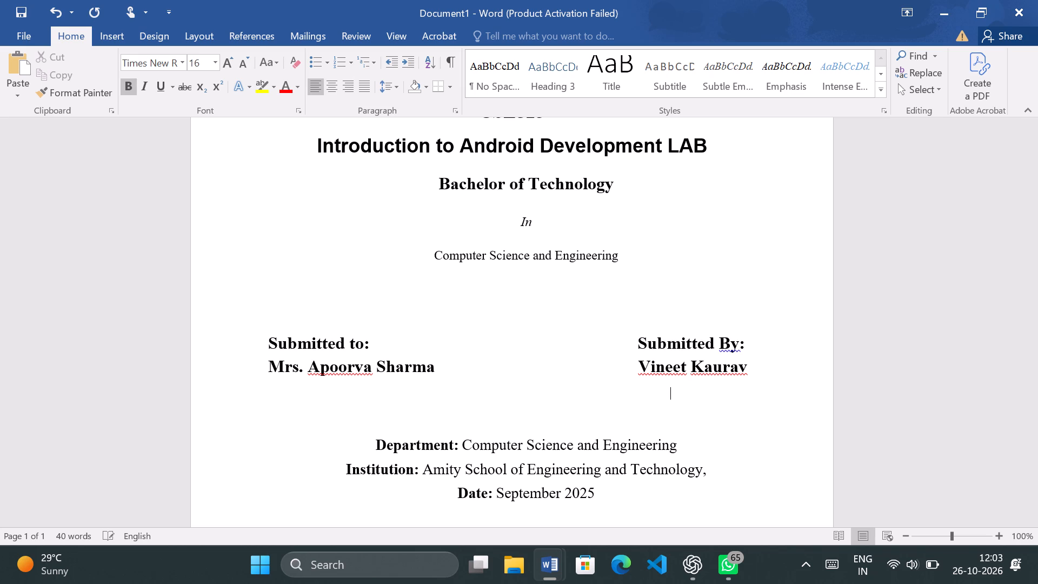
pyautogui.press('BackSpace')
pyautogui.press('BackSpace')
pyautogui.press('BackSpace')
pyautogui.press('BackSpace')
pyautogui.press('BackSpace')
pyautogui.press('BackSpace')
pyautogui.press('BackSpace')
pyautogui.press('BackSpace')
pyautogui.press('BackSpace')
pyautogui.hotkey('ctrl', 'v')
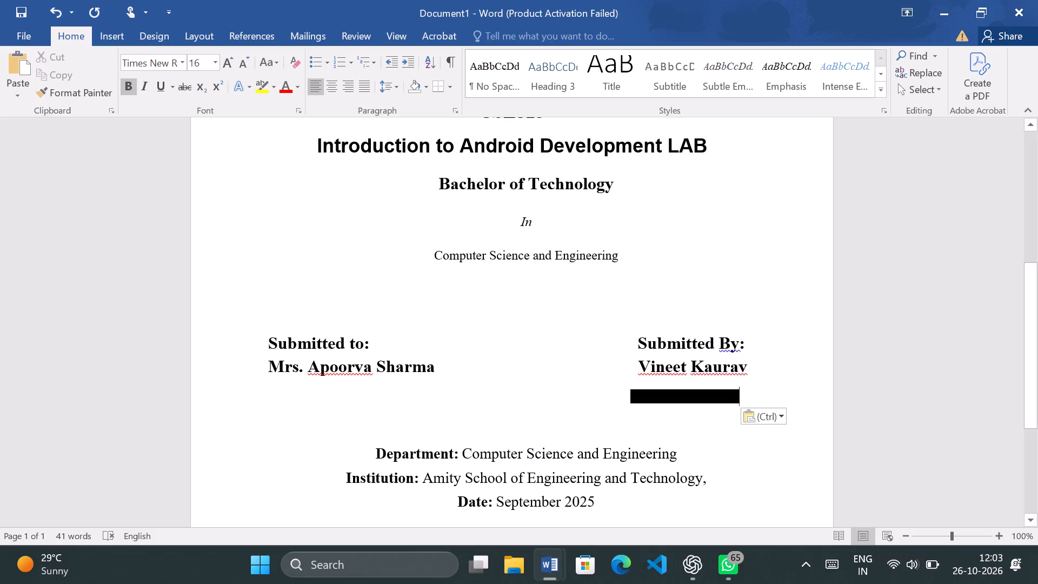
# Add two spaces before the blacked-out ID number to align it with the student's name above.
pyautogui.click(625, 401)
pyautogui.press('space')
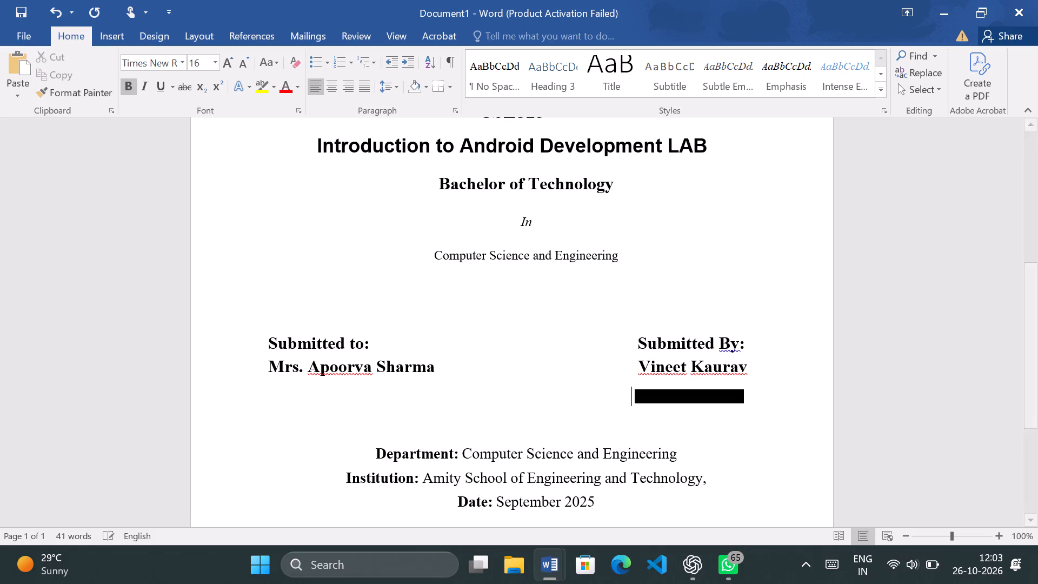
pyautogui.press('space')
# Delete the Assignment 1 heading and its line between the university logo and the CSE523 course code on the cover page.
pyautogui.scroll(-3, 534, 430)
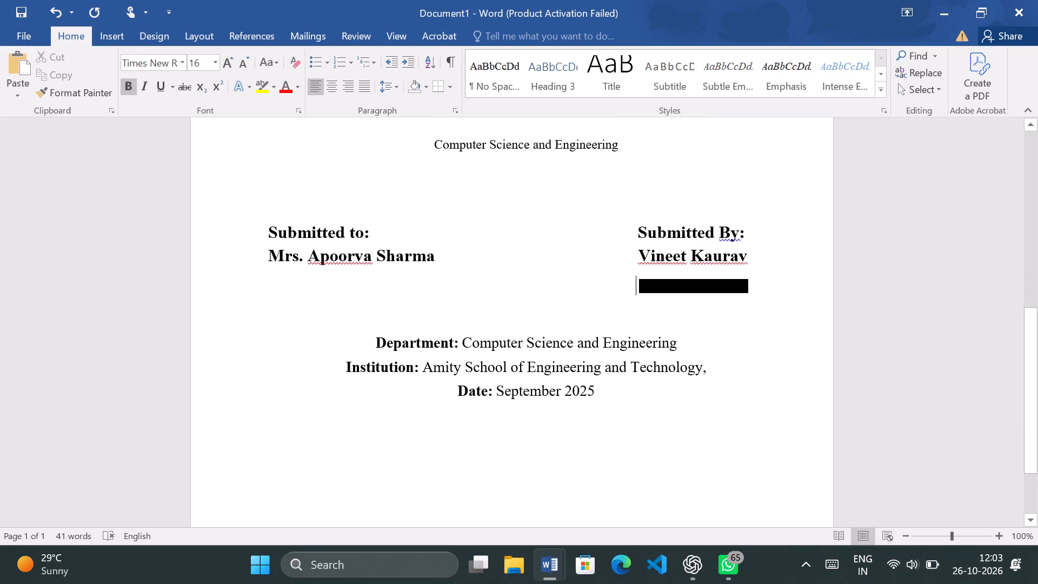
pyautogui.scroll(-1, 534, 432)
pyautogui.scroll(11, 534, 430)
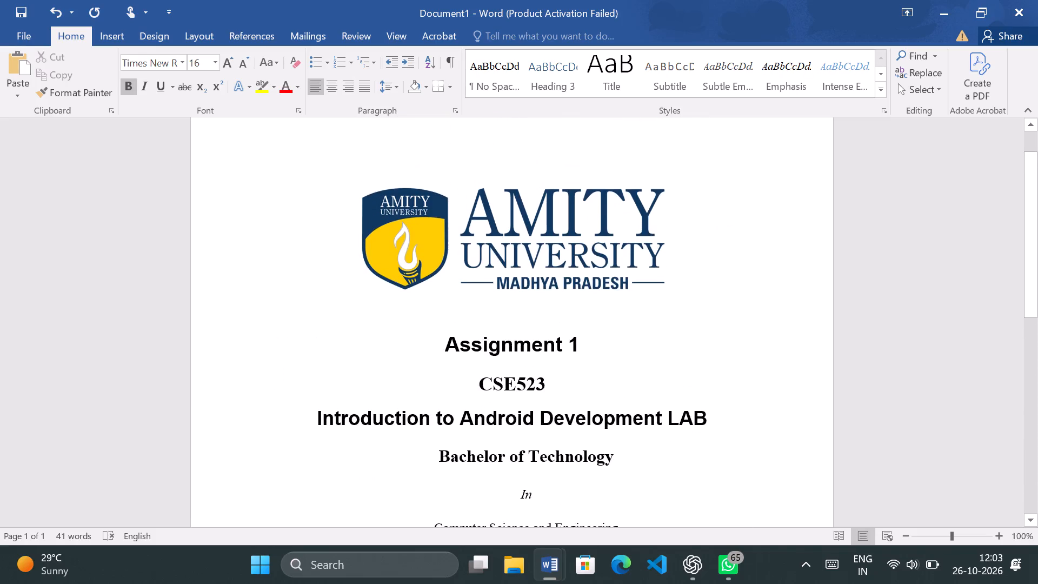
pyautogui.click(600, 349)
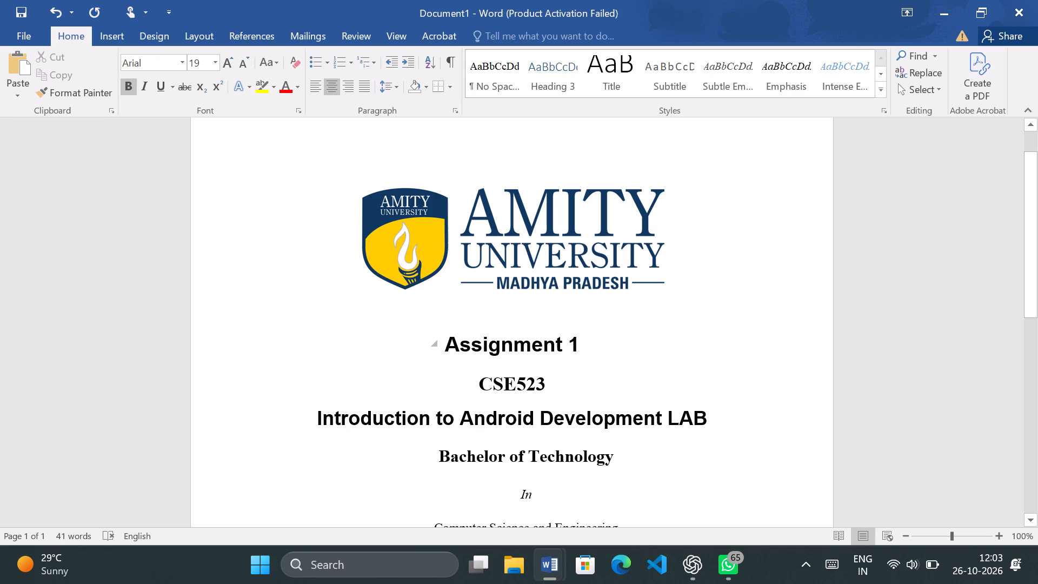
pyautogui.press('BackSpace')
pyautogui.press('BackSpace')
pyautogui.press('BackSpace')
pyautogui.press('BackSpace')
pyautogui.press('BackSpace')
pyautogui.press('BackSpace')
pyautogui.press('BackSpace')
pyautogui.press('BackSpace')
pyautogui.press('BackSpace')
pyautogui.press('BackSpace')
pyautogui.press('BackSpace')
pyautogui.press('BackSpace')
pyautogui.press('BackSpace')
pyautogui.press('BackSpace')
pyautogui.press('BackSpace')
pyautogui.press('BackSpace')
pyautogui.press('BackSpace')
pyautogui.press('BackSpace')
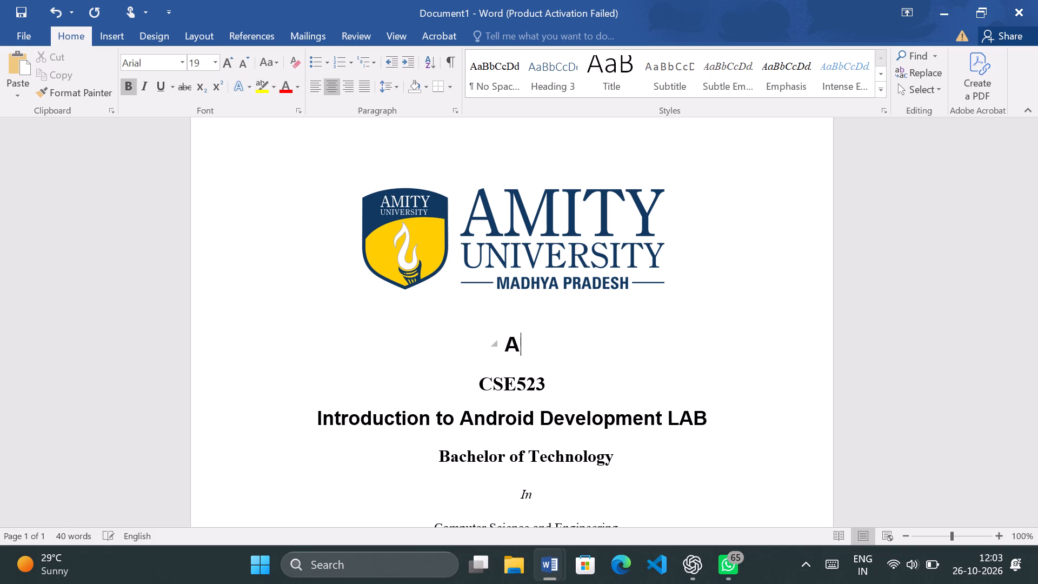
pyautogui.press('BackSpace')
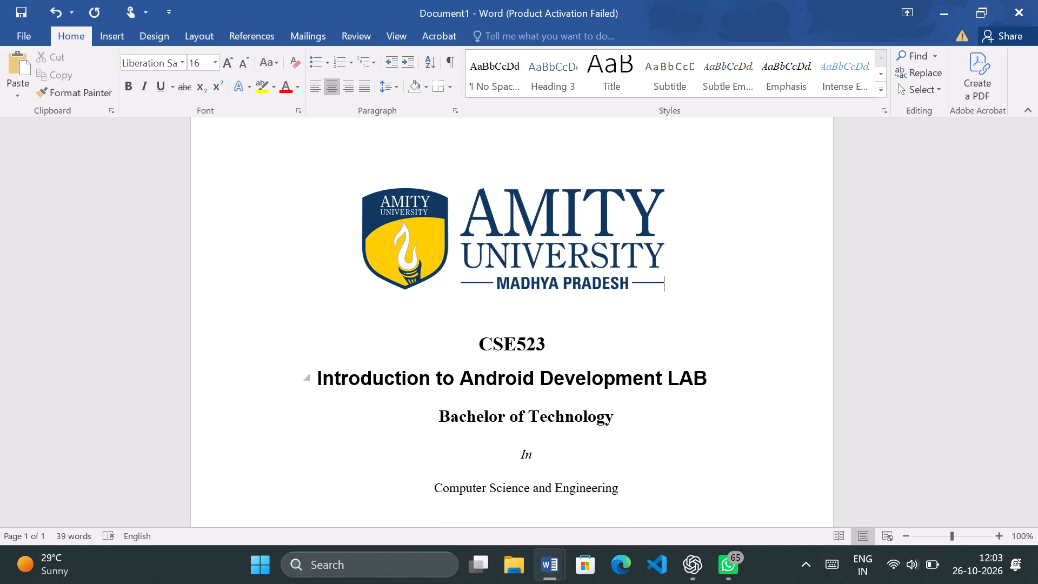
# Insert two blank lines between the Amity University logo and the CSE523 heading on the cover page.
pyautogui.press('Up')
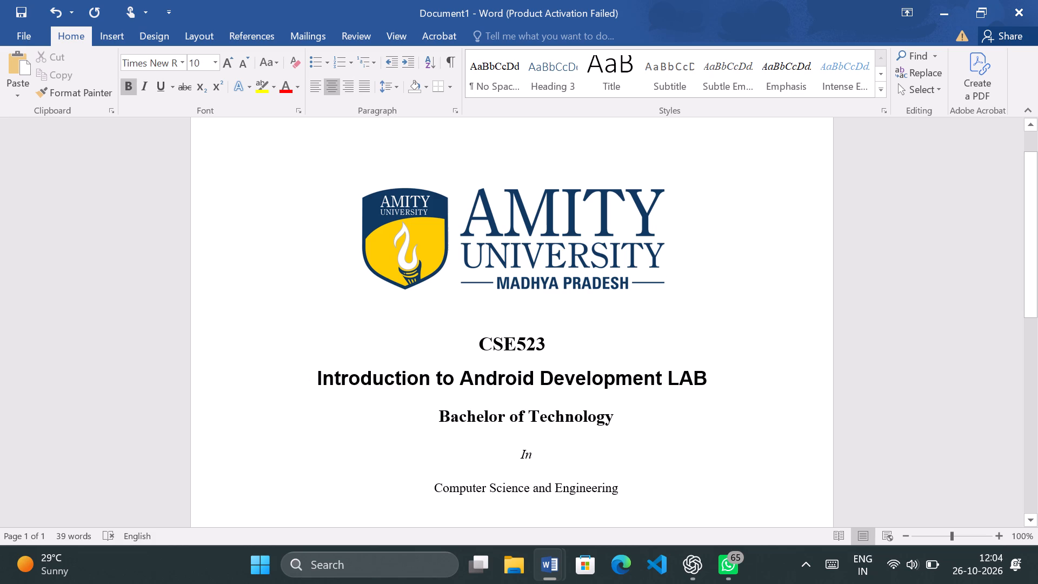
pyautogui.click(493, 306)
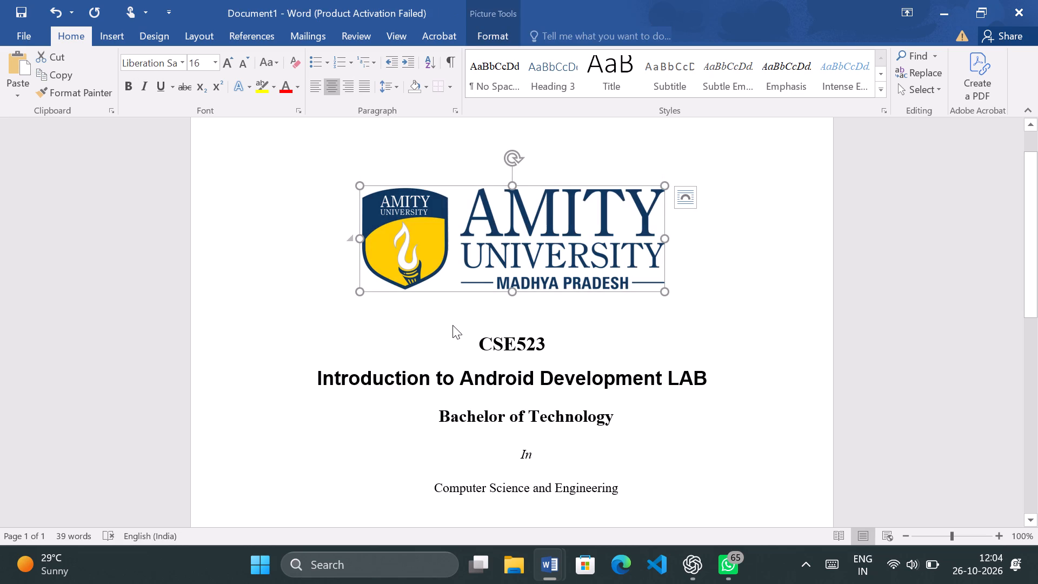
pyautogui.click(453, 325)
pyautogui.click(462, 329)
pyautogui.click(459, 343)
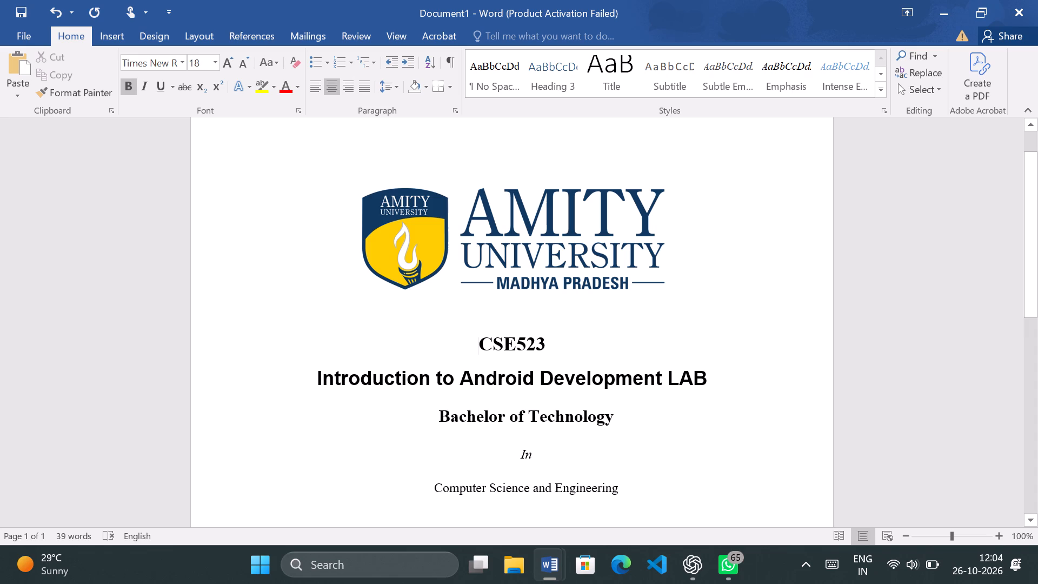
pyautogui.press('Return')
pyautogui.press('Return')
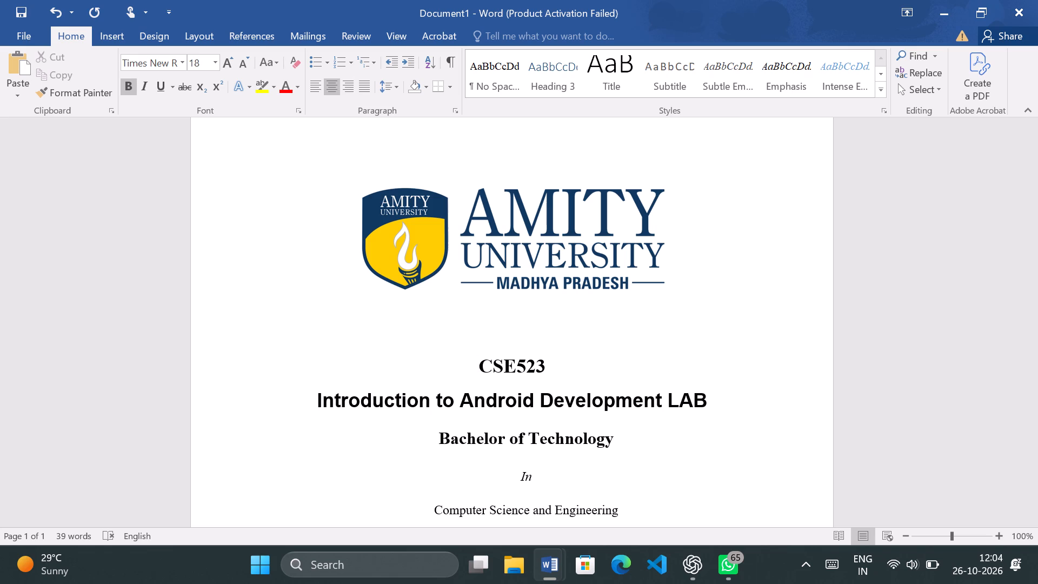
# Enter the bold, centred title "Lab File" on the blank line beneath the university logo.
pyautogui.press('Up')
pyautogui.press('Up')
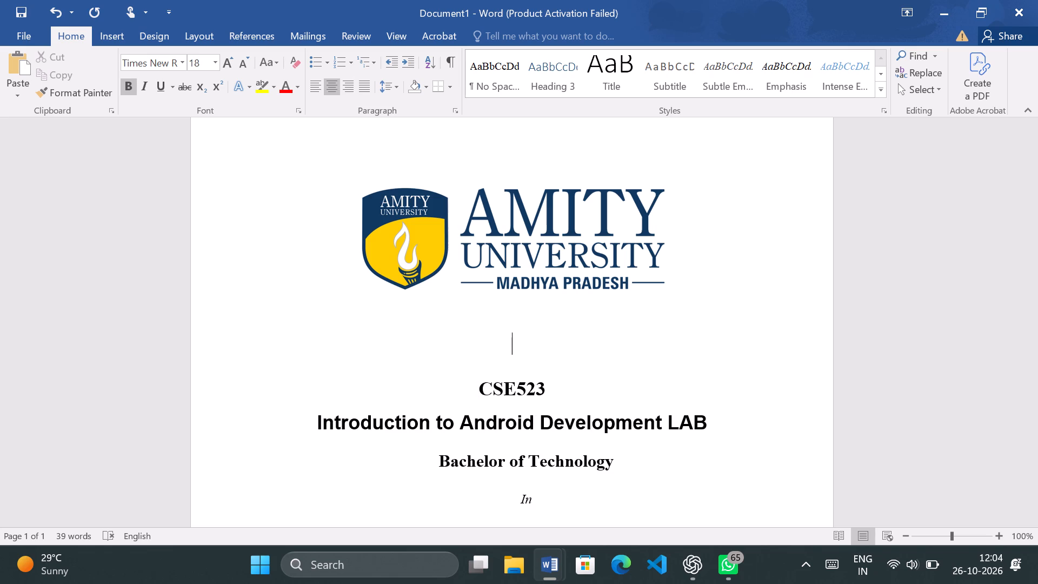
pyautogui.press('Up')
pyautogui.press('Down')
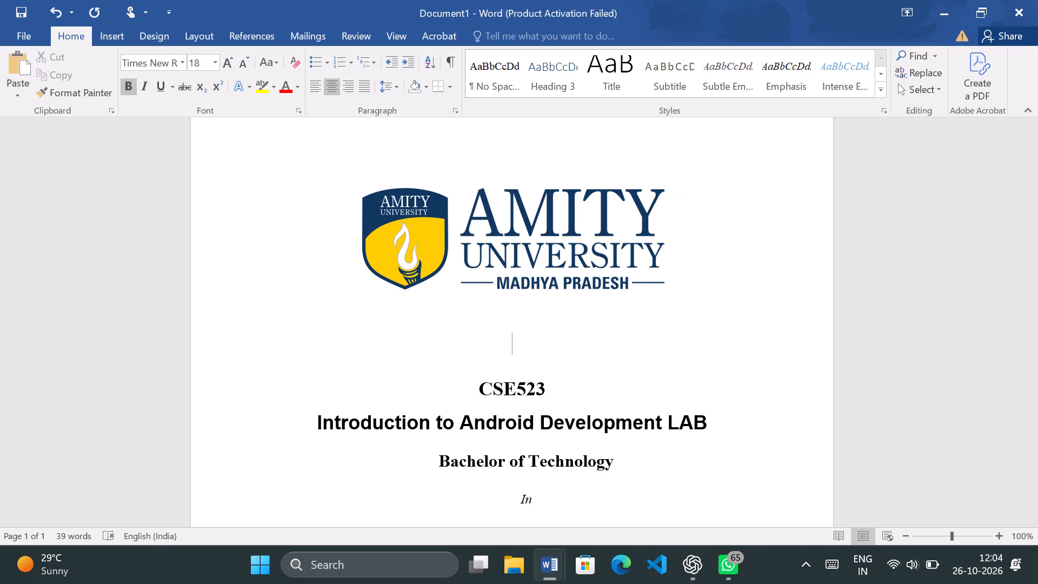
pyautogui.hotkey('shift', 'l')
pyautogui.write('ab')
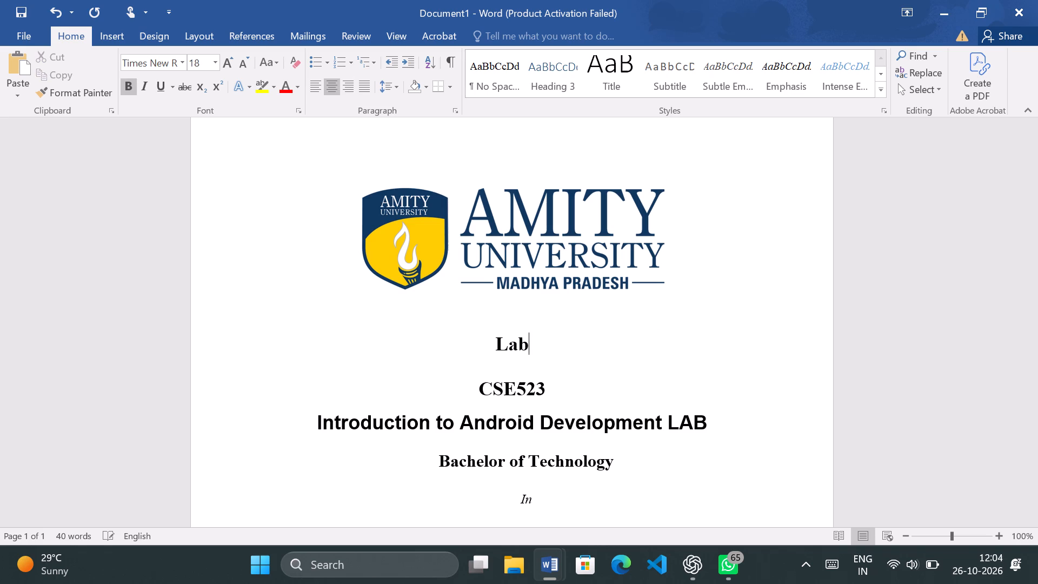
pyautogui.press('space')
pyautogui.hotkey('shift', 'f')
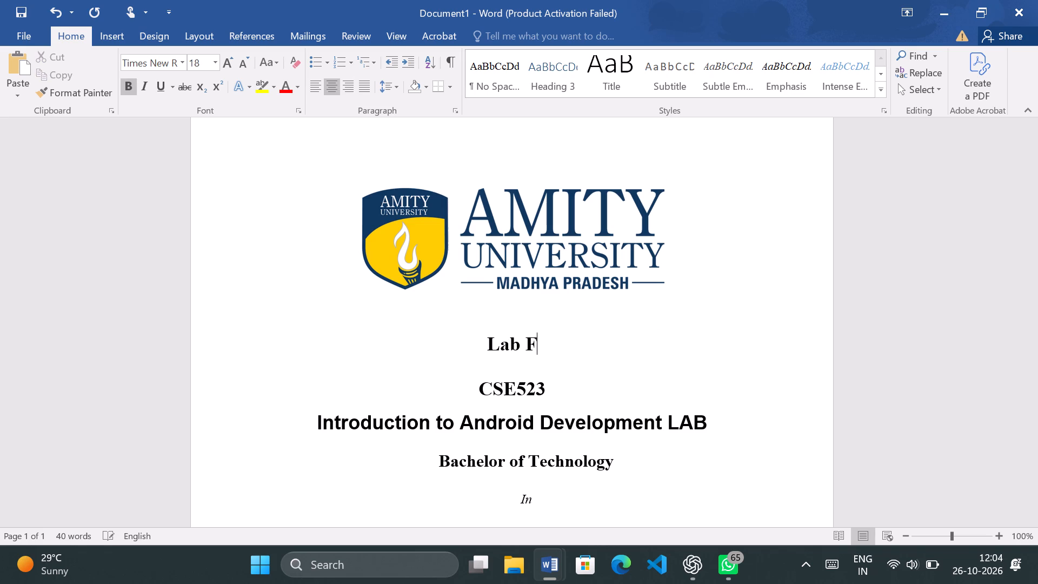
pyautogui.press('i')
pyautogui.write('le')
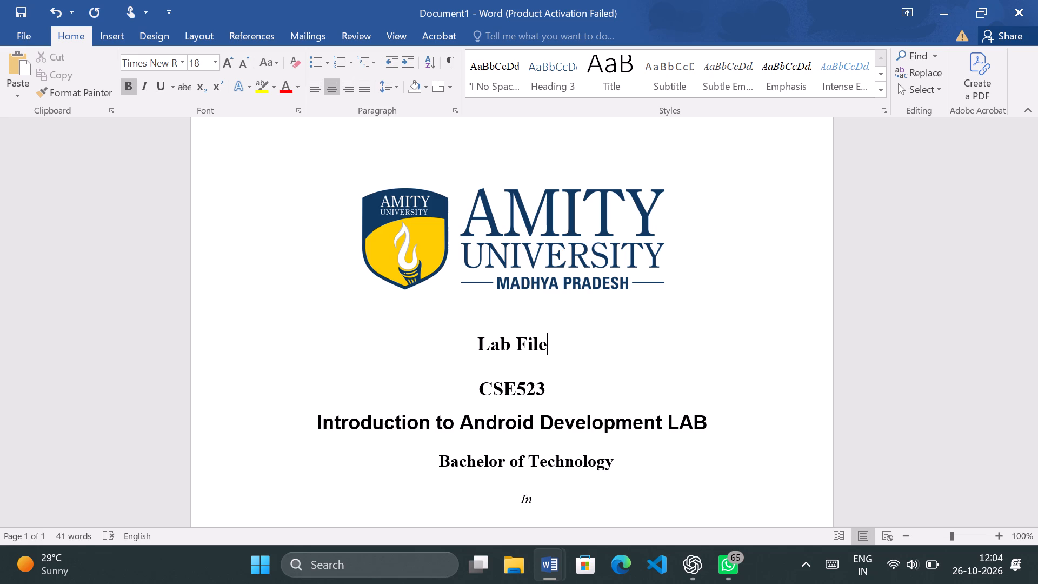
# Add a non-bold line reading "of" beneath "Lab File" and remove the blank line between it and CSE523.
pyautogui.press('Return')
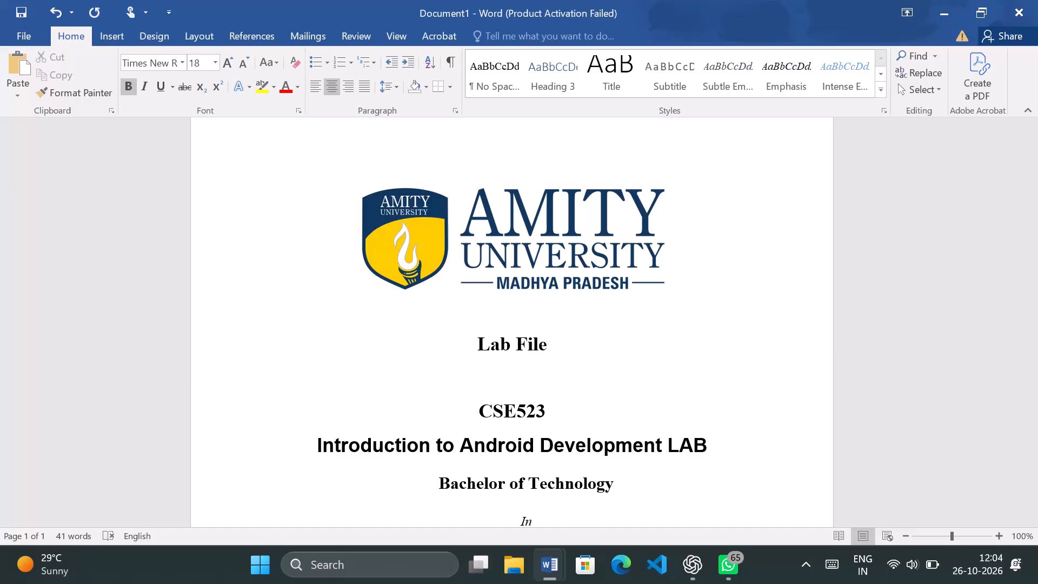
pyautogui.hotkey('ctrl', 'b')
pyautogui.write('of')
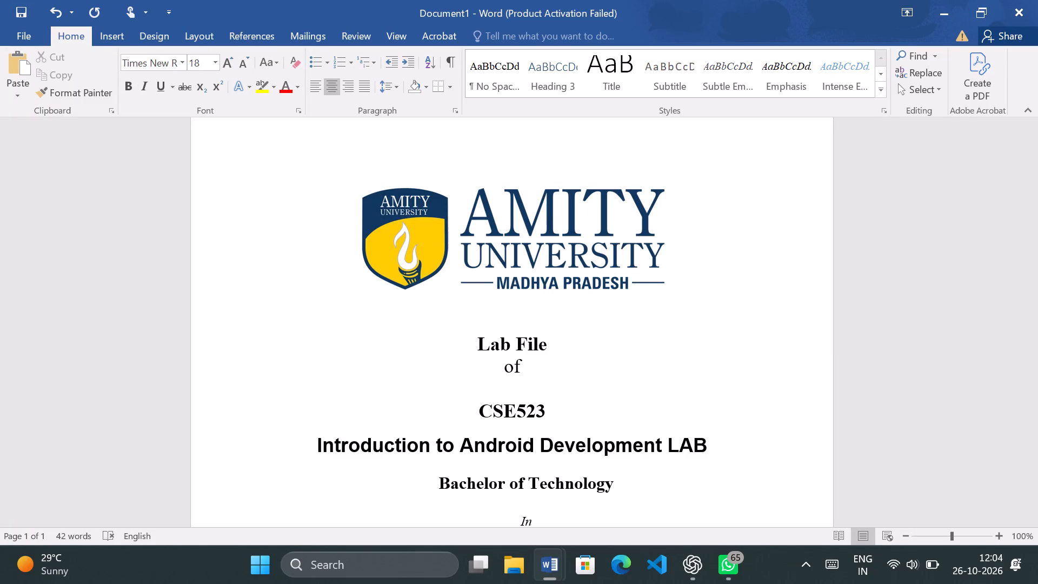
pyautogui.press('Down')
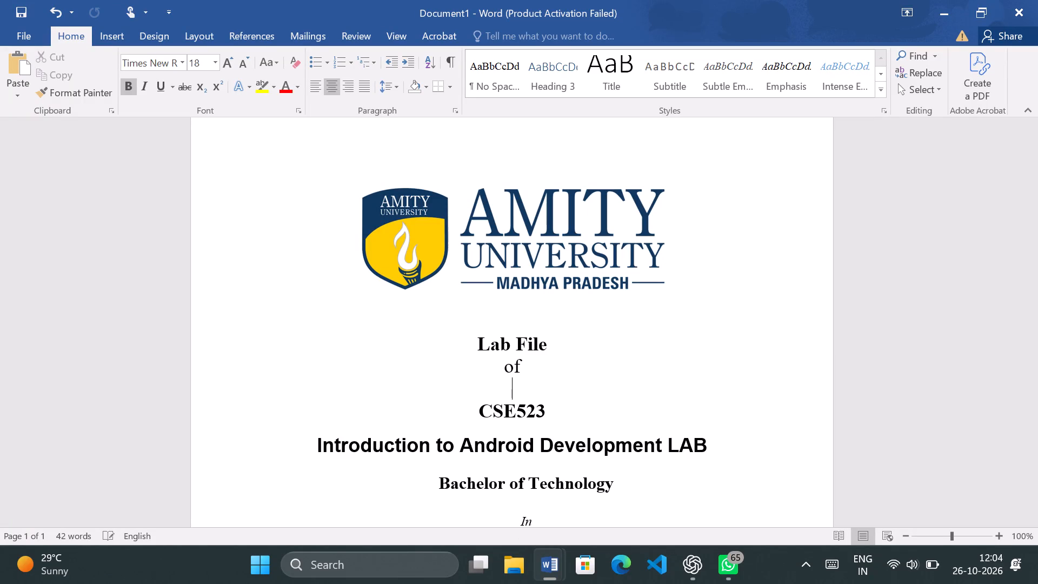
pyautogui.press('BackSpace')
pyautogui.press('BackSpace')
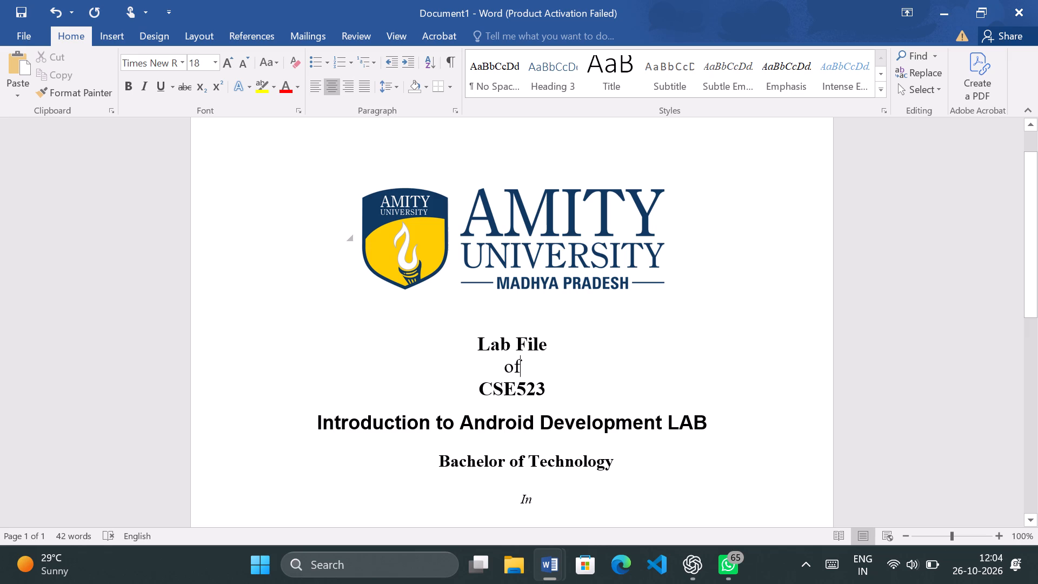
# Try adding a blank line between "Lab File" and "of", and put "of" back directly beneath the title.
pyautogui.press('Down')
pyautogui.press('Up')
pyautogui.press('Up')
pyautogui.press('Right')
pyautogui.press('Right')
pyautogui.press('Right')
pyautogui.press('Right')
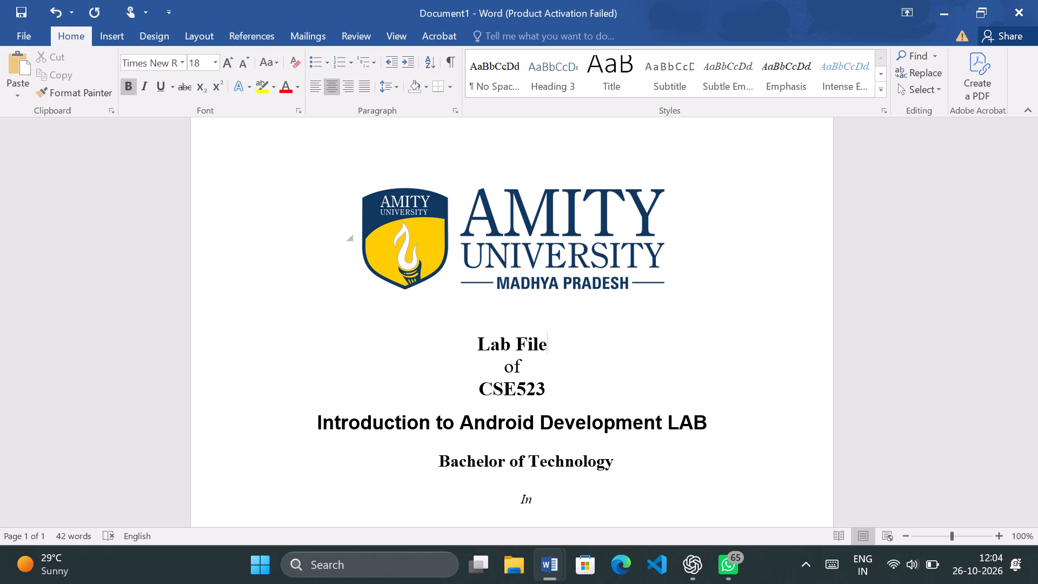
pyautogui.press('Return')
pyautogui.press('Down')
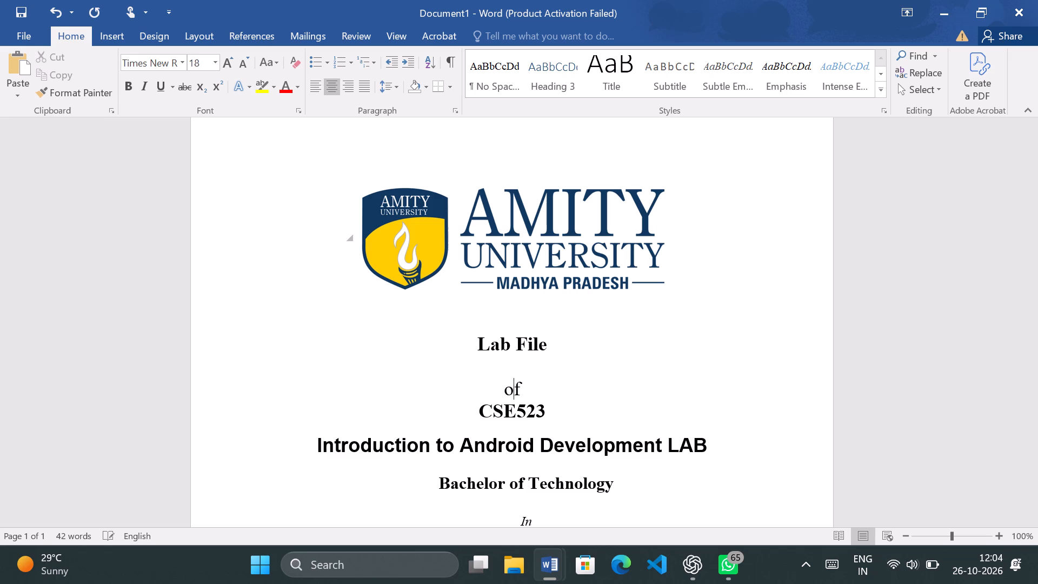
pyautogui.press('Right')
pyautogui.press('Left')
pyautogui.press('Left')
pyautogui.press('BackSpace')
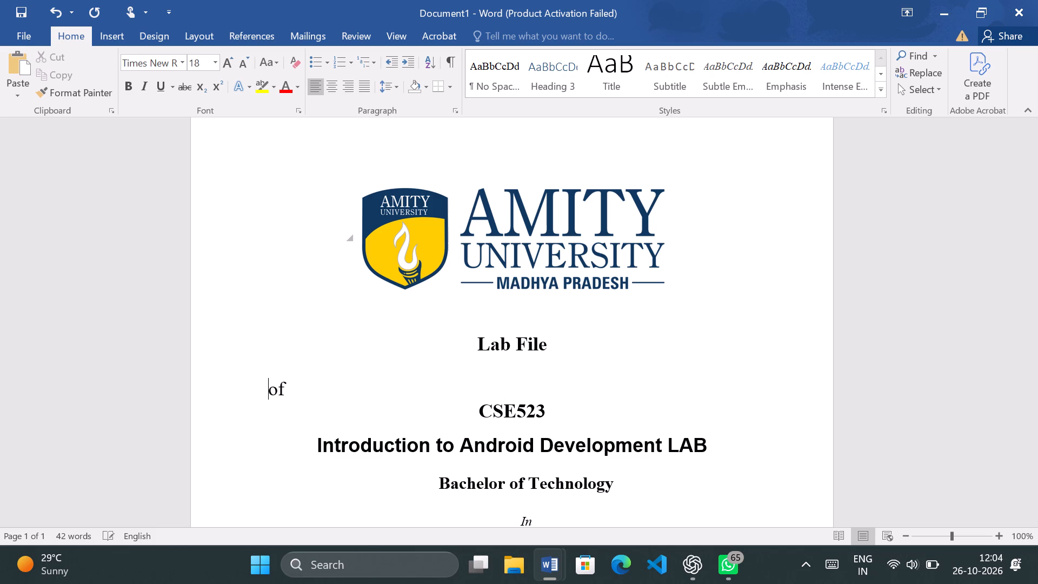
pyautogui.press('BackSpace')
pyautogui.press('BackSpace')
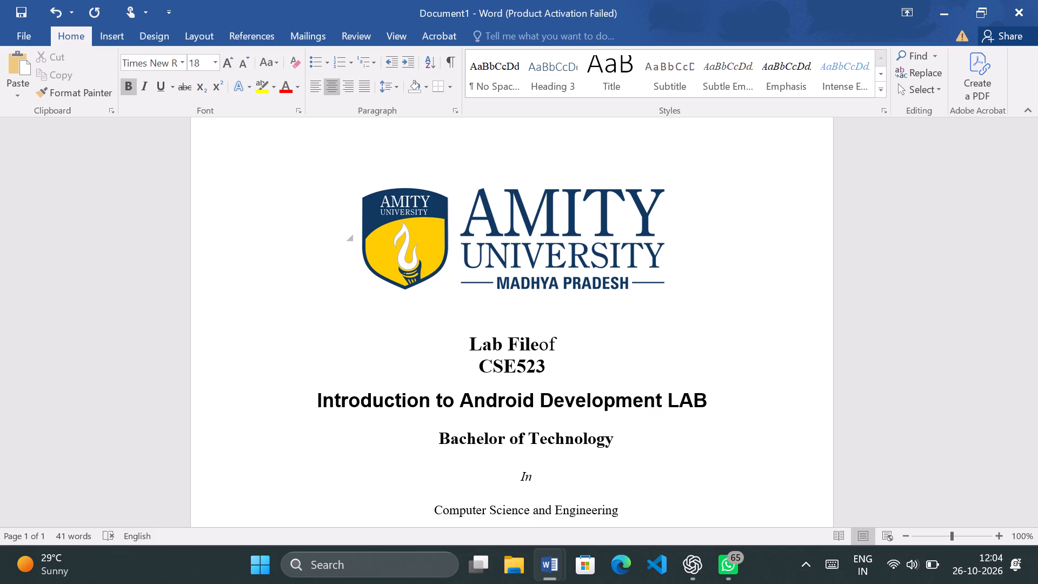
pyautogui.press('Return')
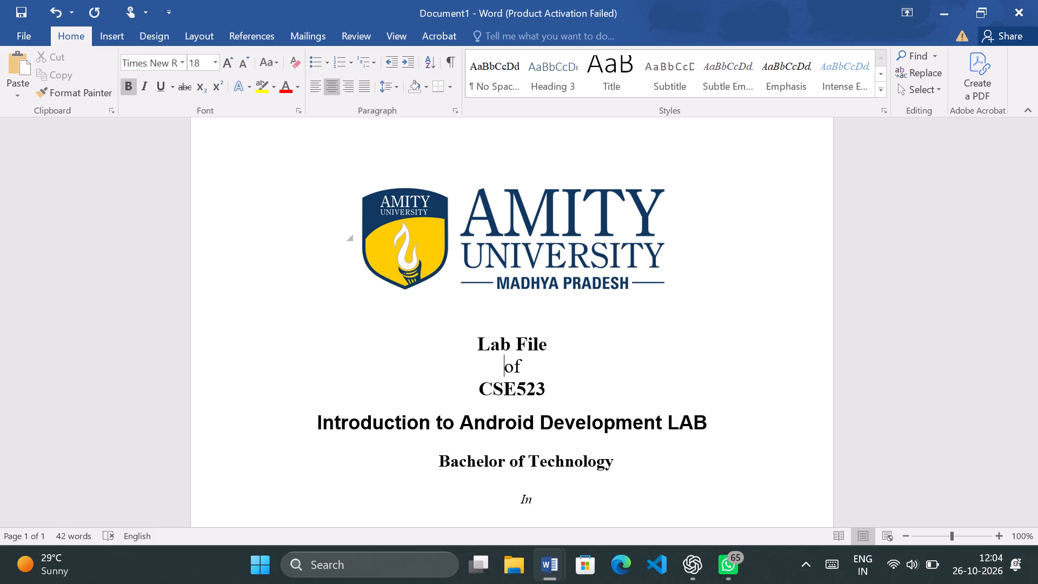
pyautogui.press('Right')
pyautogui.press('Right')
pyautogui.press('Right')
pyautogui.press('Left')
# Insert a blank line between the "of" line and the CSE523 heading.
pyautogui.press('Return')
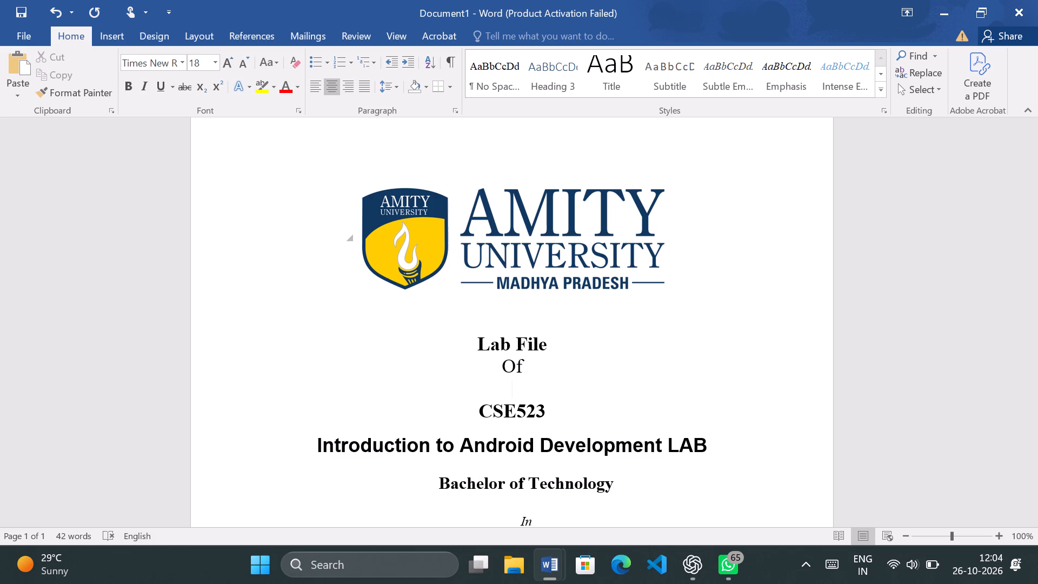
# Review the whole cover page from the university logo down to the department, institution and date lines.
pyautogui.scroll(-5, 473, 379)
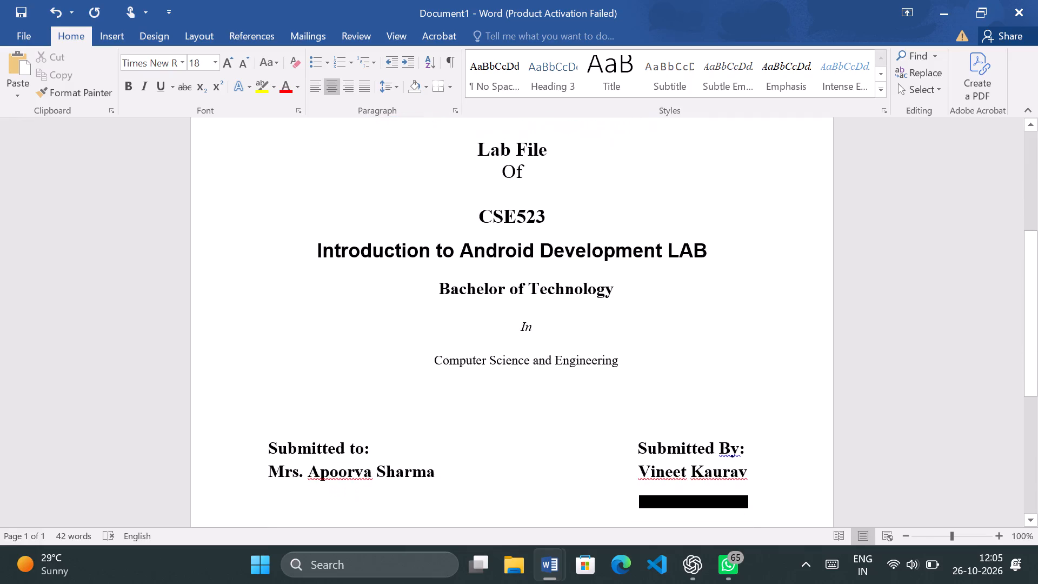
pyautogui.scroll(-13, 473, 381)
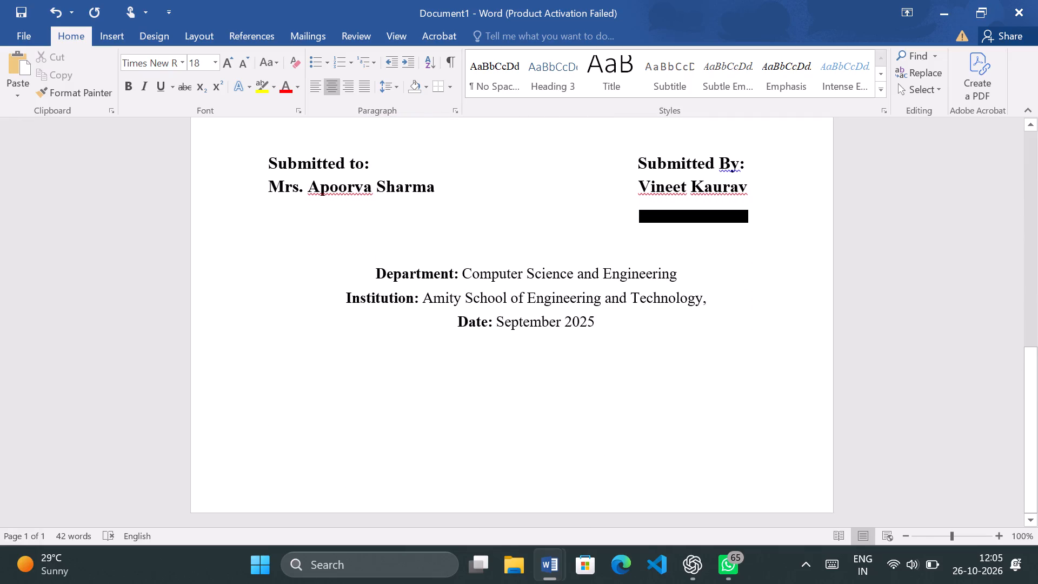
pyautogui.scroll(15, 463, 406)
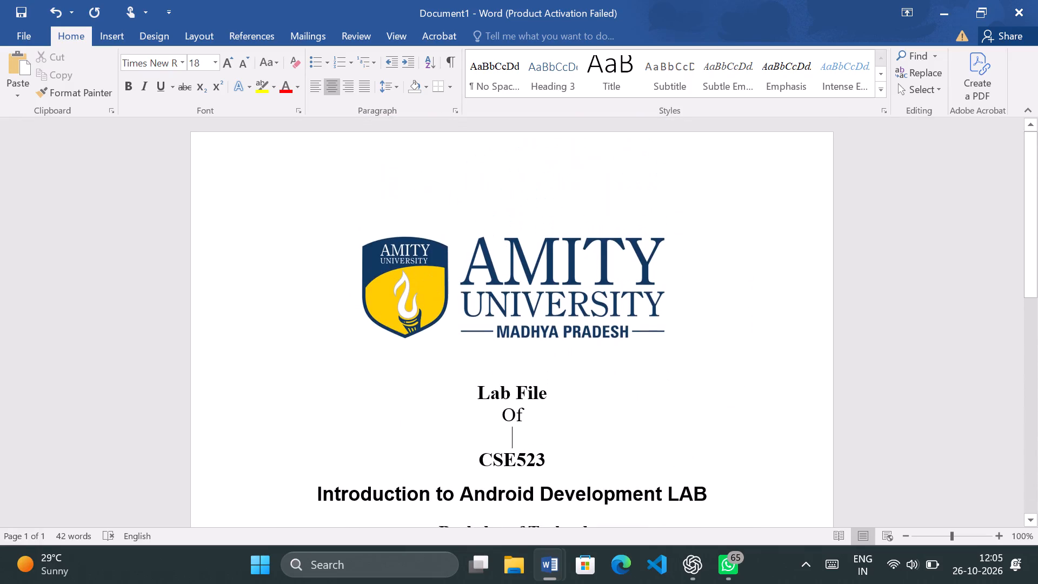
pyautogui.scroll(7, 461, 406)
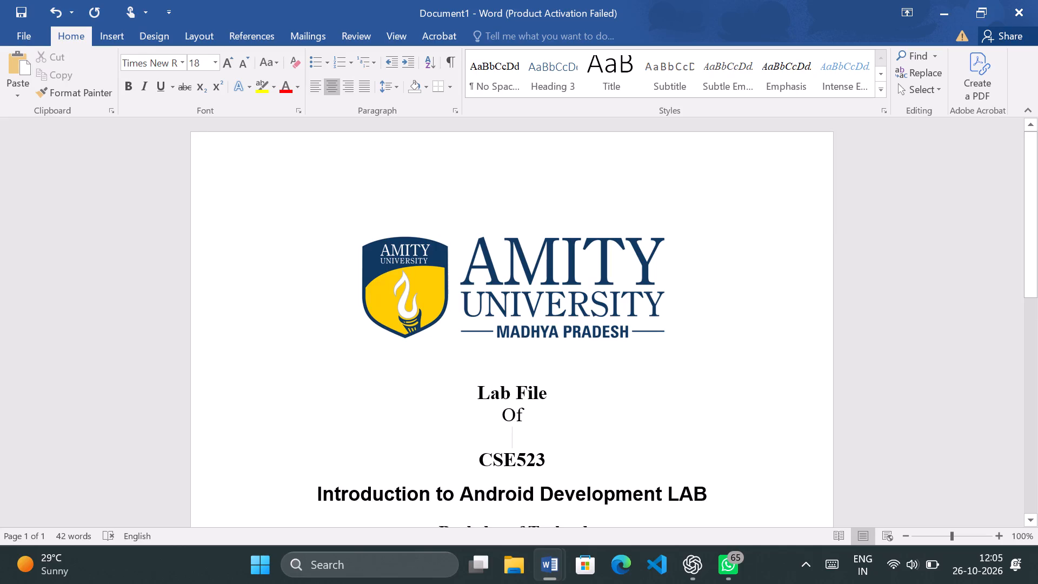
pyautogui.scroll(-5, 589, 467)
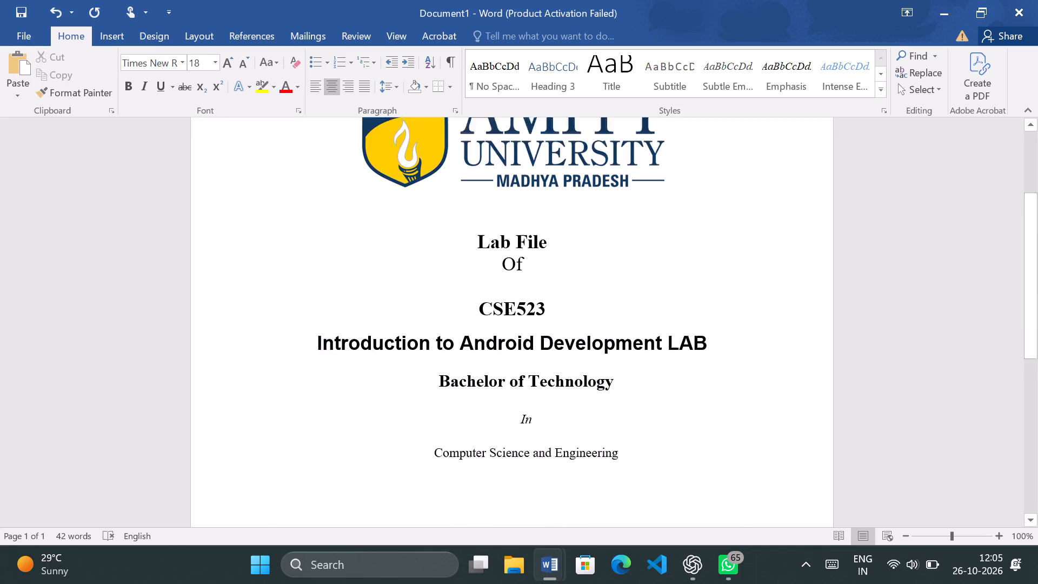
pyautogui.scroll(-13, 571, 479)
pyautogui.scroll(-4, 536, 525)
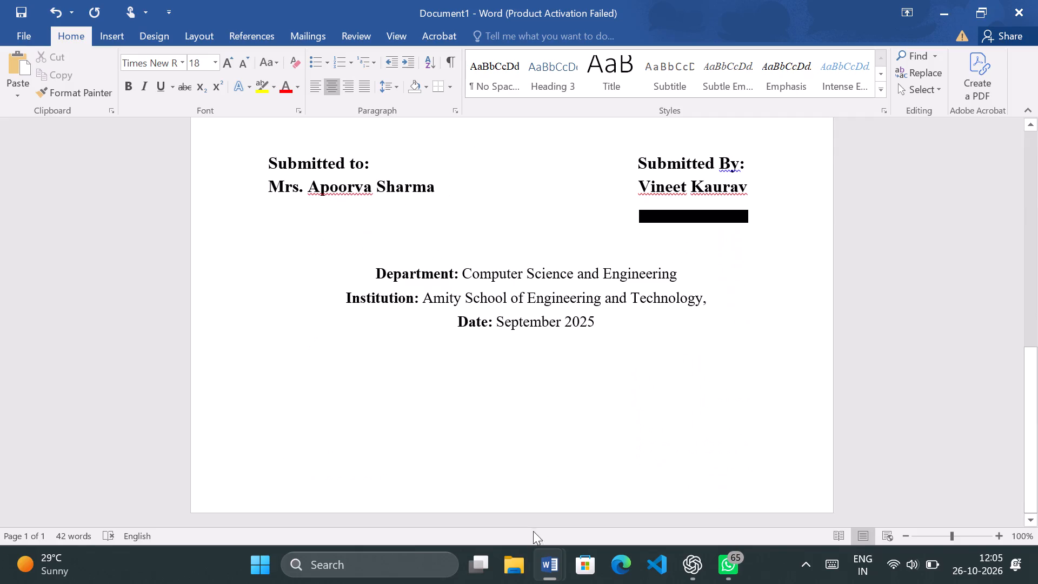
pyautogui.scroll(-1, 533, 531)
pyautogui.scroll(7, 515, 545)
pyautogui.scroll(5, 564, 453)
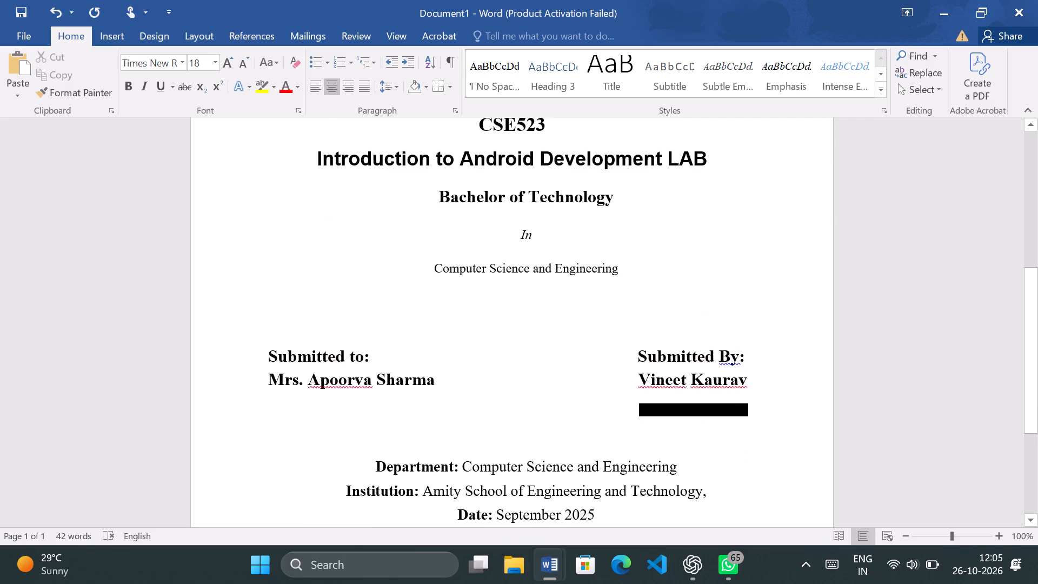
pyautogui.scroll(13, 553, 457)
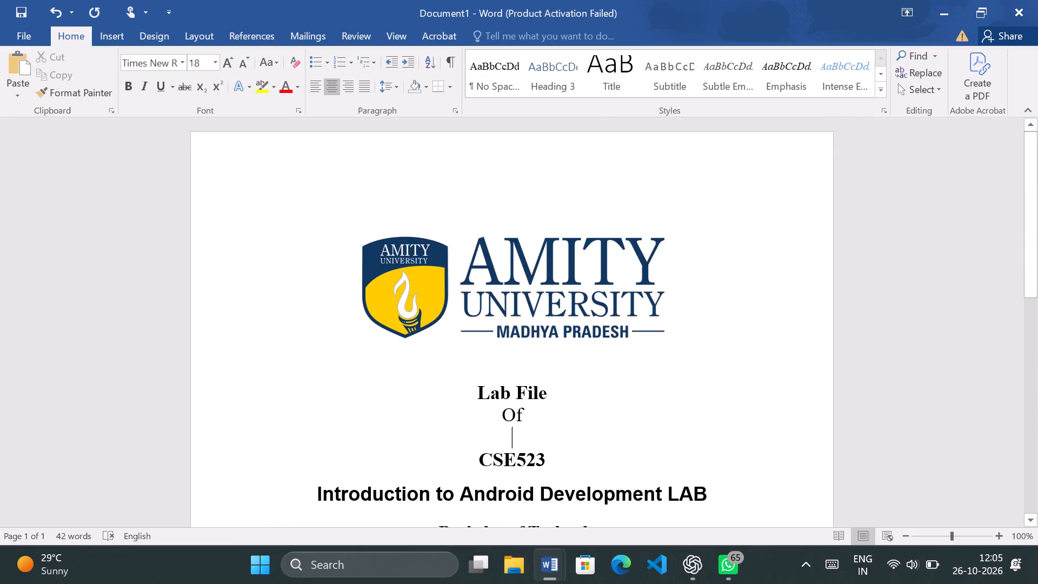
pyautogui.scroll(11, 548, 454)
# Add blank lines below the date line at the end of the cover page until a second page starts.
pyautogui.scroll(-13, 559, 447)
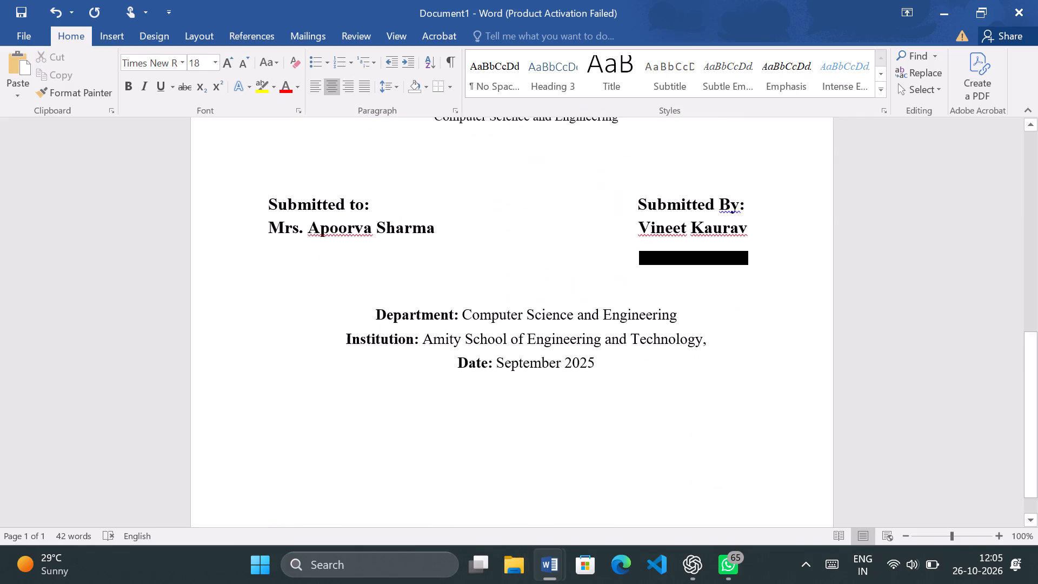
pyautogui.scroll(-5, 558, 449)
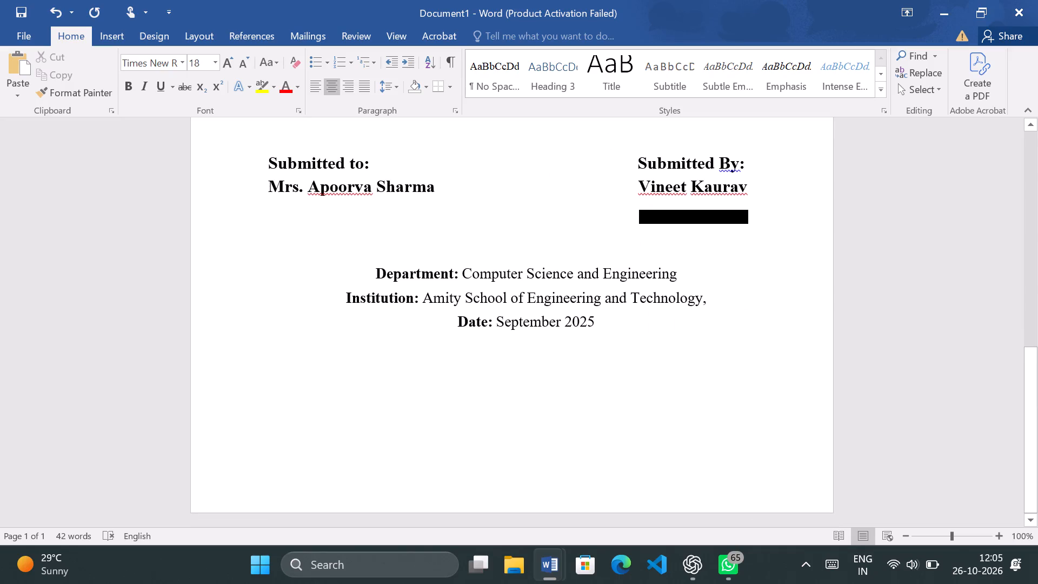
pyautogui.click(669, 414)
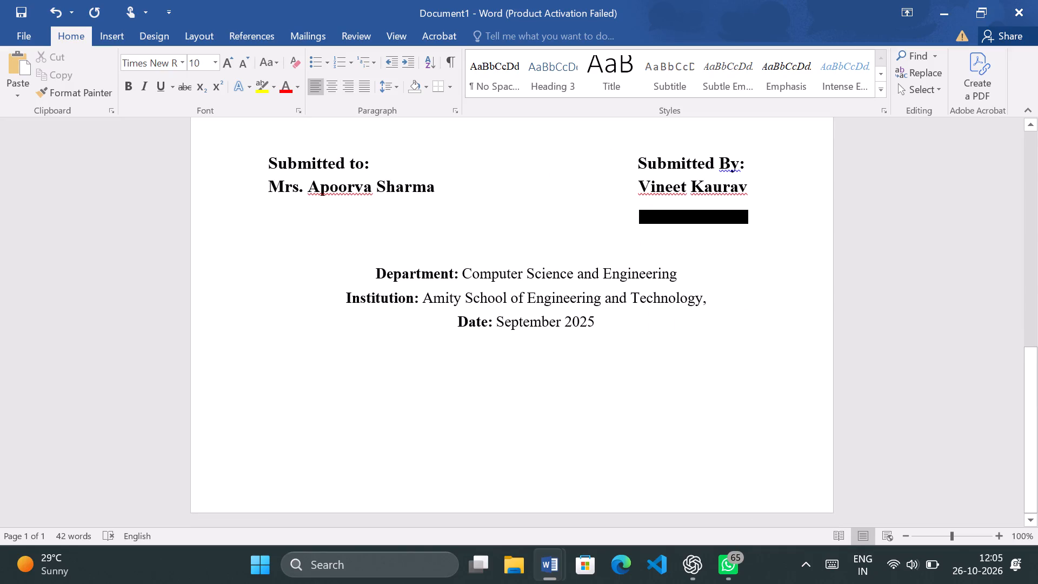
pyautogui.press('Return')
pyautogui.press('Return')
pyautogui.press('Return')
pyautogui.press('Return')
pyautogui.press('Return')
pyautogui.press('Return')
pyautogui.press('Return')
pyautogui.press('Return')
pyautogui.press('Return')
pyautogui.press('Return')
pyautogui.press('Return')
pyautogui.press('Return')
pyautogui.press('Return')
pyautogui.press('Return')
pyautogui.press('Return')
pyautogui.press('Return')
pyautogui.press('Return')
pyautogui.press('Return')
pyautogui.press('Return')
pyautogui.press('Return')
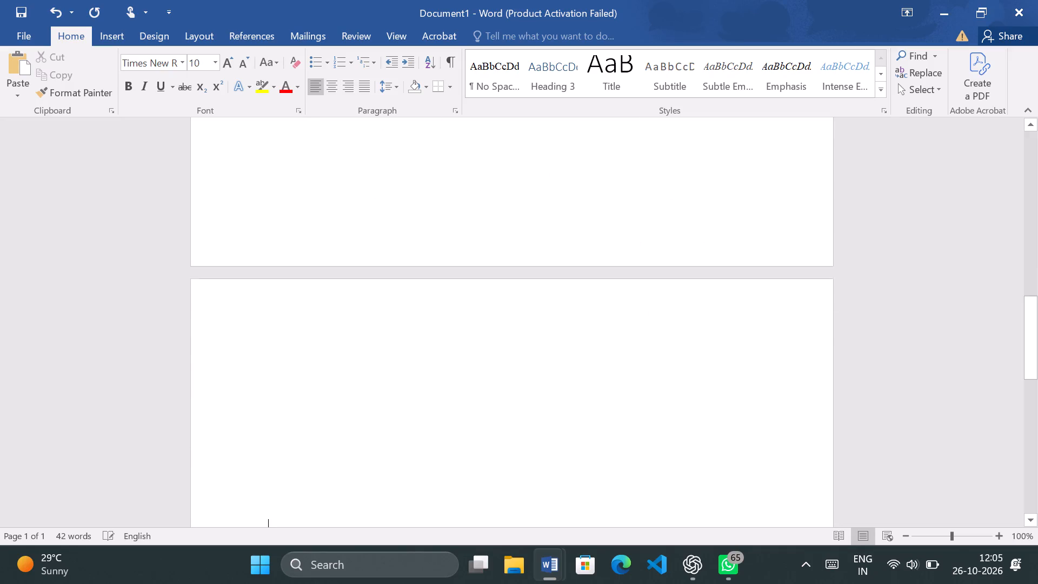
pyautogui.press('BackSpace')
pyautogui.press('BackSpace')
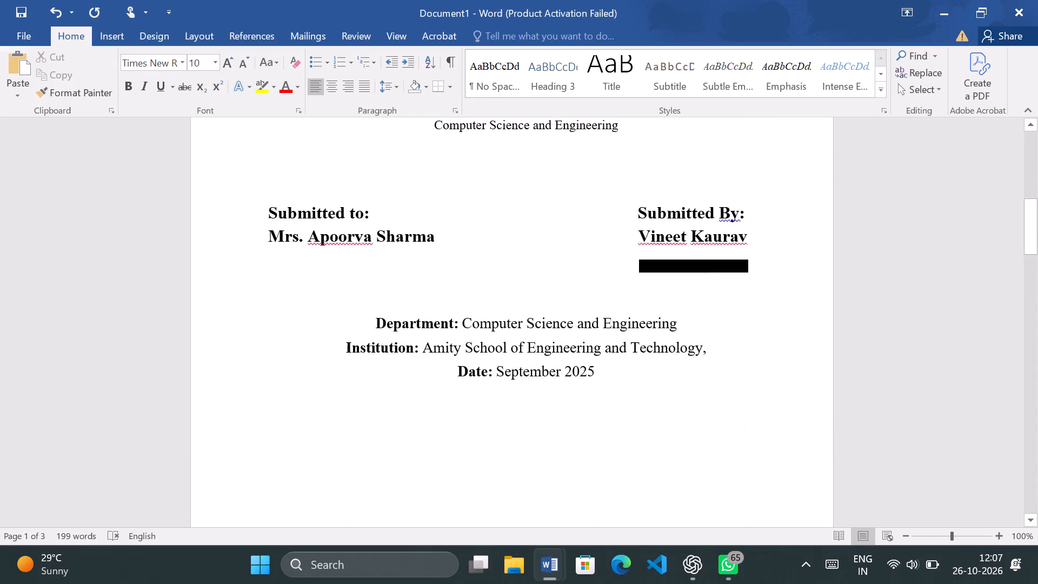
pyautogui.scroll(-16, 527, 480)
pyautogui.scroll(-17, 525, 486)
pyautogui.scroll(-16, 525, 486)
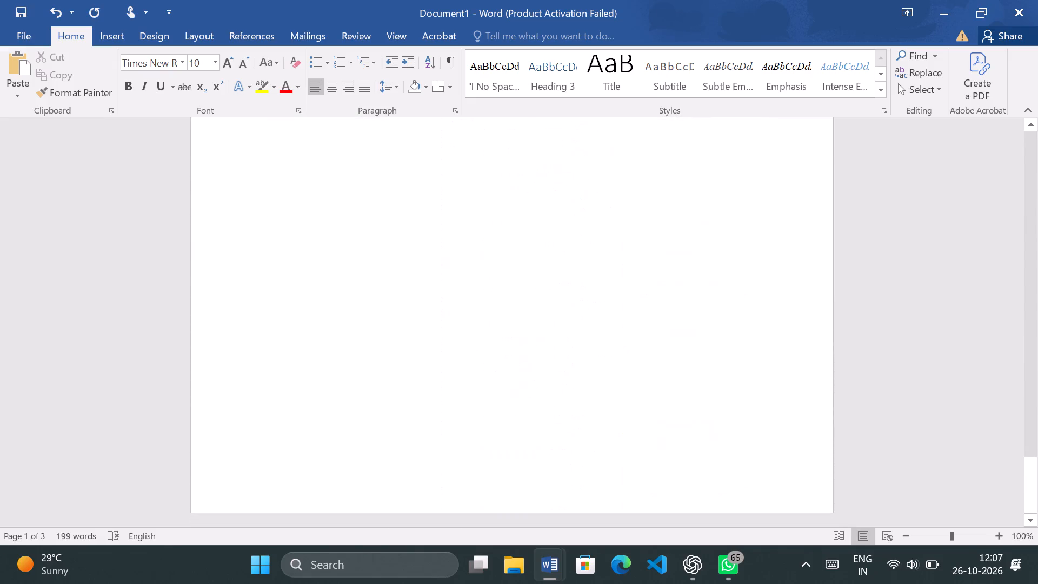
pyautogui.scroll(-7, 525, 486)
# Select the pasted Experiment-5 screenshot and insert fifteen blank lines directly above it.
pyautogui.click(528, 478)
pyautogui.click(532, 453)
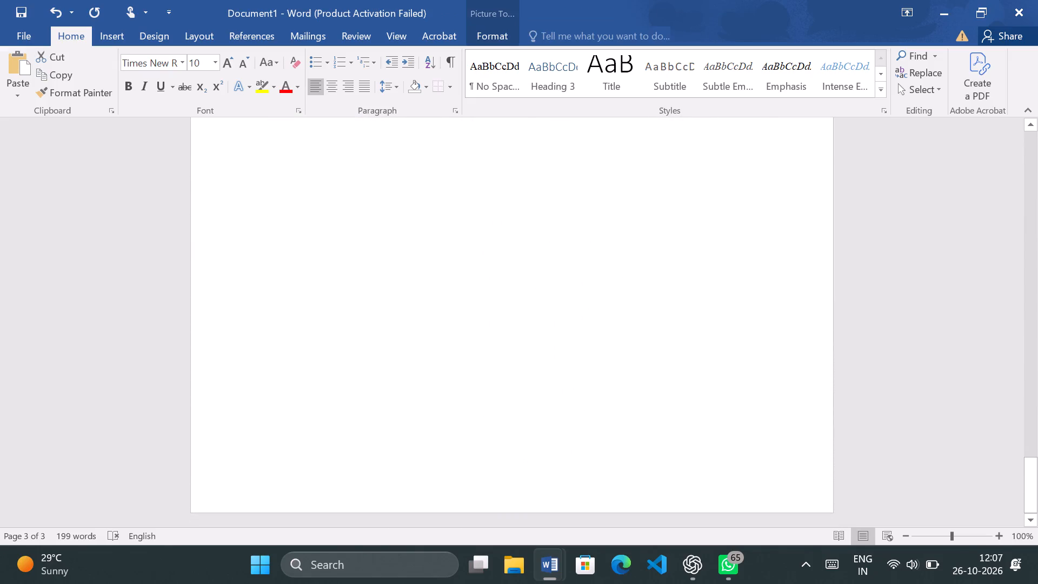
pyautogui.click(600, 237)
pyautogui.scroll(-1, 516, 276)
pyautogui.scroll(7, 516, 276)
pyautogui.click(476, 438)
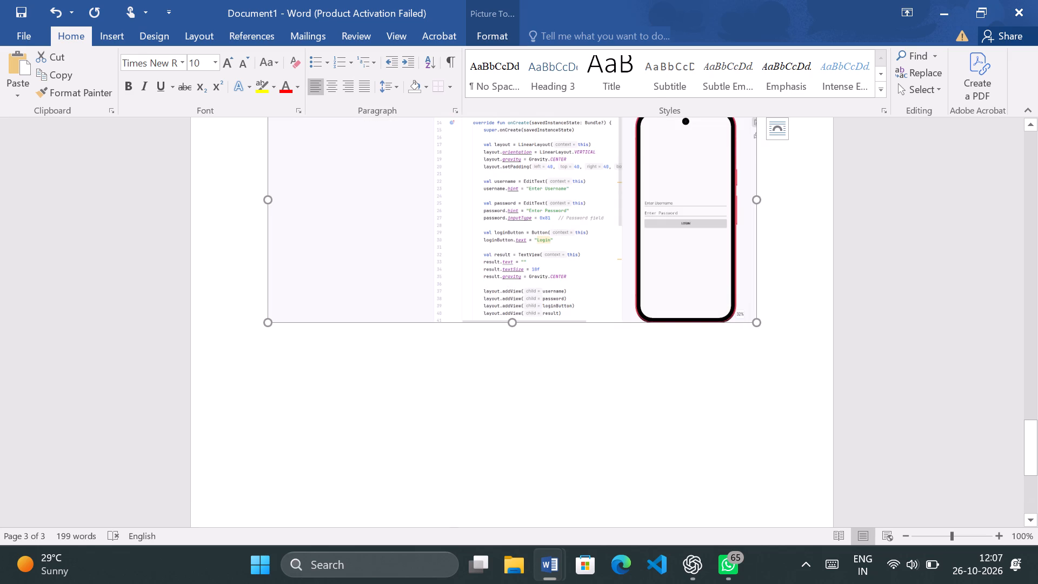
pyautogui.press('Return')
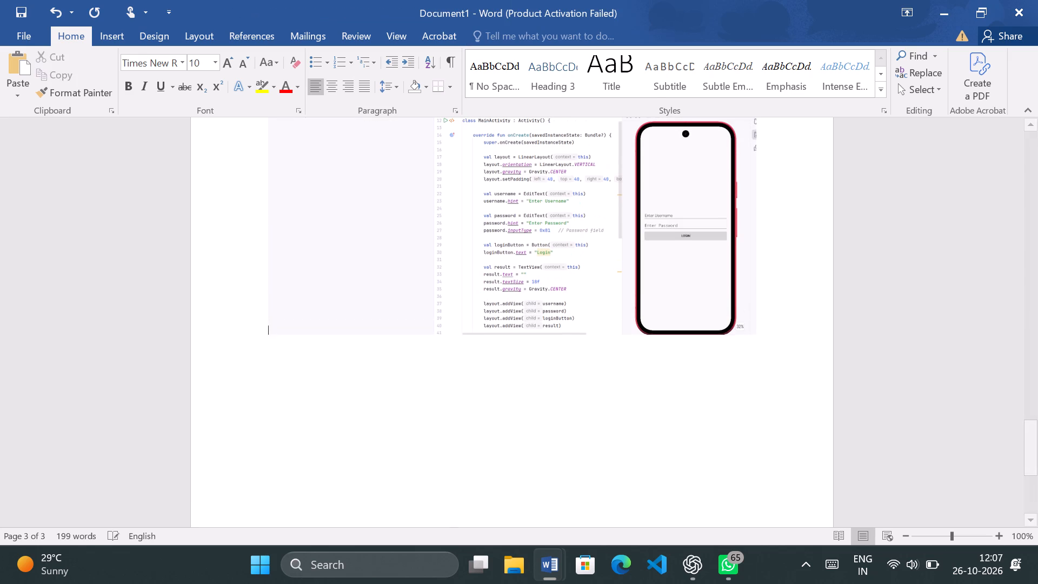
pyautogui.press('Return')
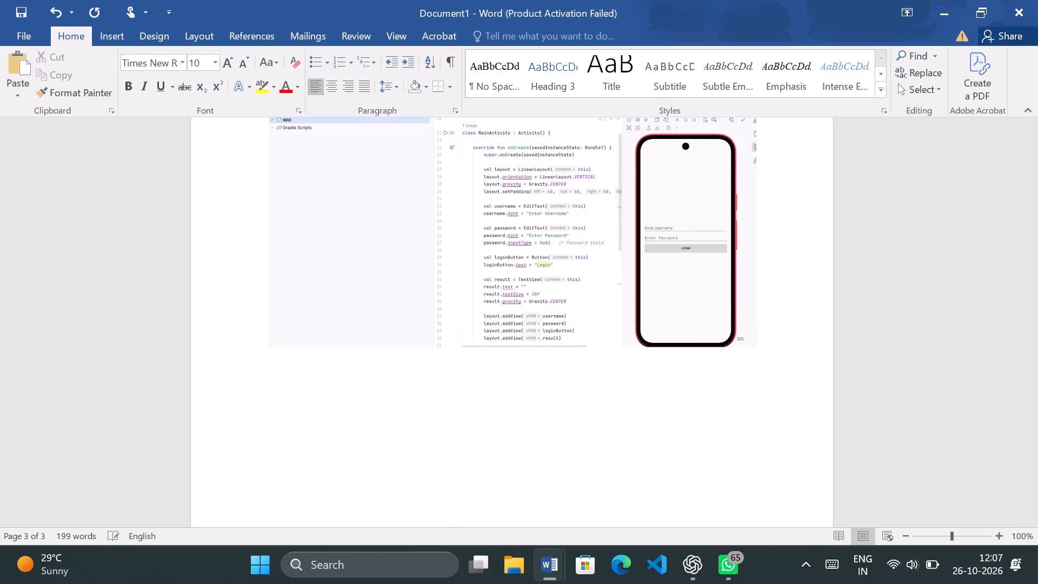
pyautogui.press('Return')
pyautogui.press('Return')
pyautogui.press('Return')
pyautogui.press('Return')
pyautogui.press('Return')
pyautogui.press('Return')
pyautogui.press('Return')
pyautogui.press('Return')
pyautogui.press('Return')
pyautogui.press('Return')
pyautogui.press('Return')
pyautogui.press('Return')
pyautogui.press('Return')
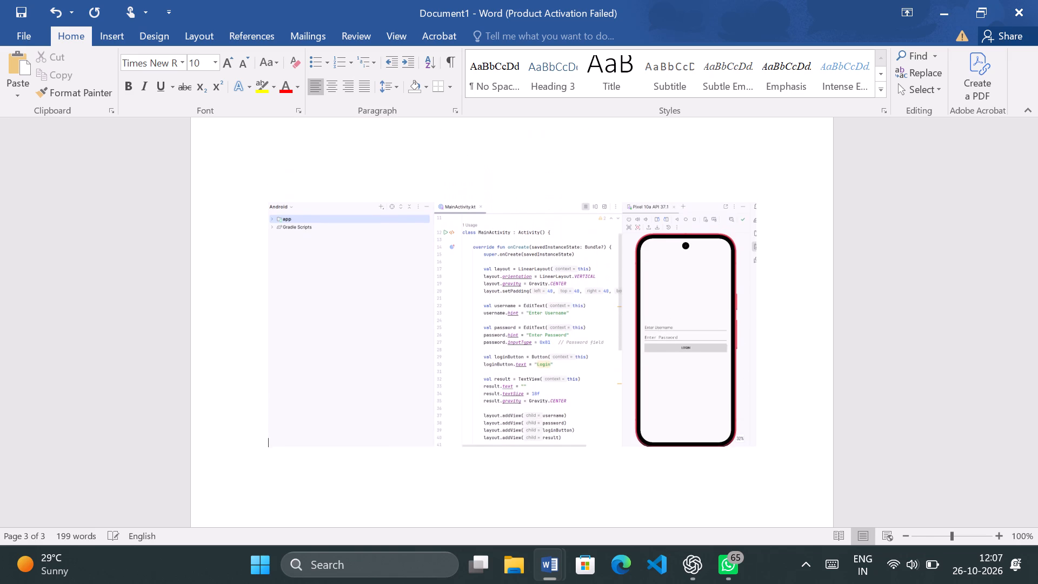
# Delete eleven of the blank lines directly above the Experiment-5 screenshot.
pyautogui.press('BackSpace')
pyautogui.press('BackSpace')
pyautogui.press('BackSpace')
pyautogui.press('BackSpace')
pyautogui.press('BackSpace')
pyautogui.press('BackSpace')
pyautogui.press('BackSpace')
pyautogui.press('BackSpace')
pyautogui.press('BackSpace')
pyautogui.press('BackSpace')
pyautogui.press('BackSpace')
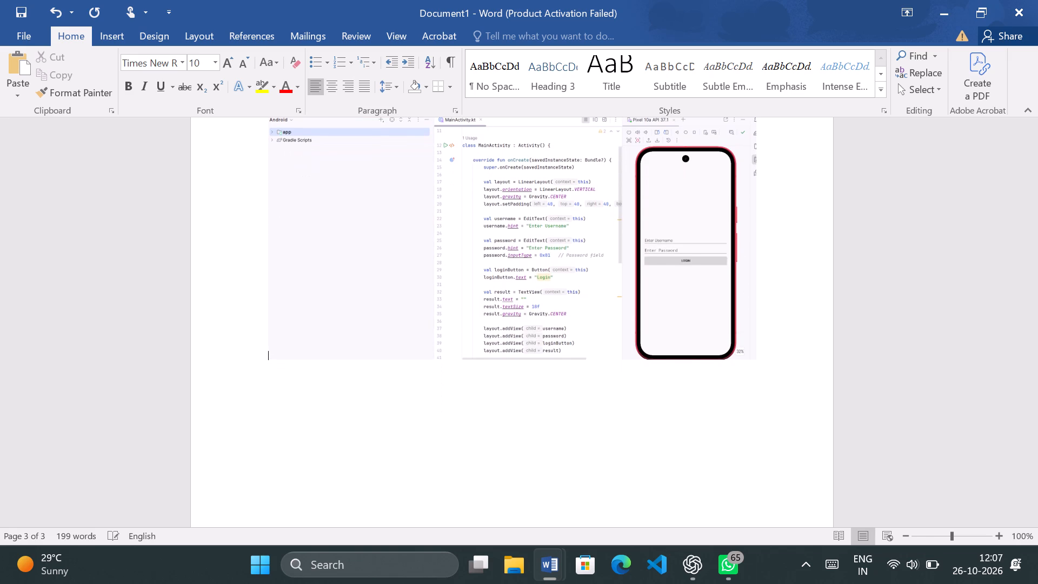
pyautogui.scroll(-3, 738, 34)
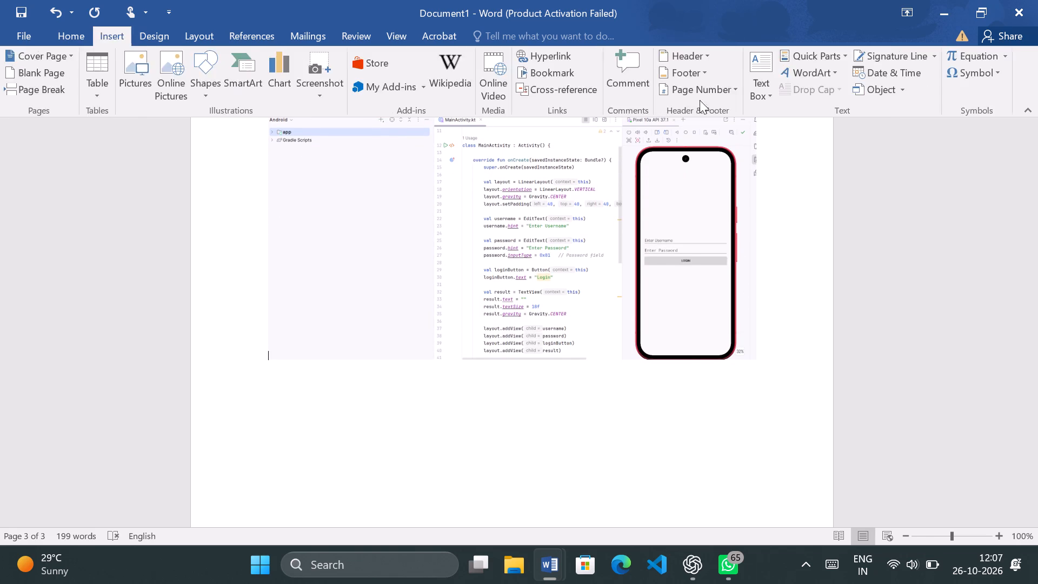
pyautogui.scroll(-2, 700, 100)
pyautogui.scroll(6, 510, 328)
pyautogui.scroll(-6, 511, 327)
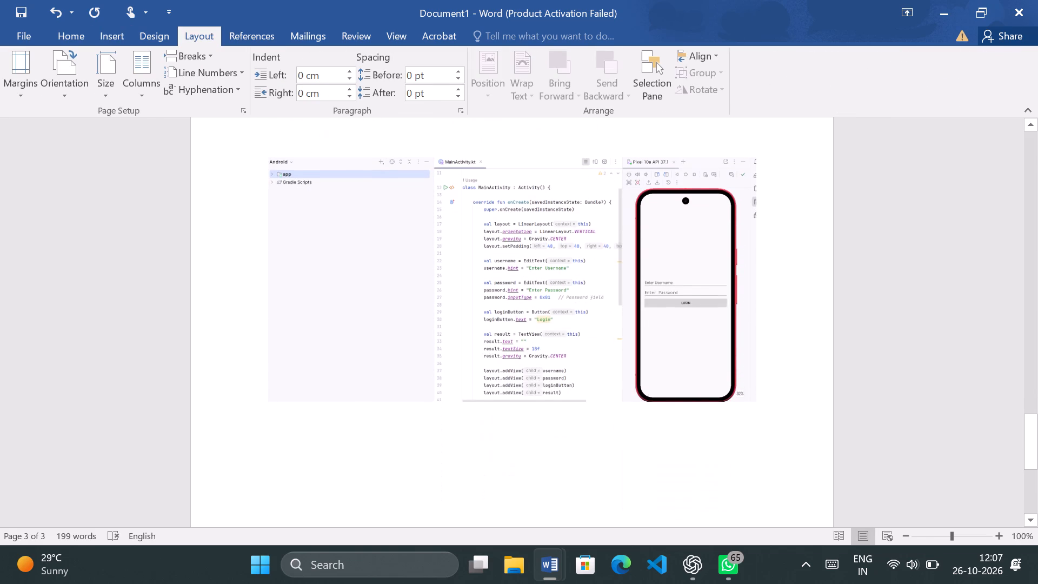
# Insert three blank lines below the pasted Experiment-5 screenshot at the end of the document.
pyautogui.scroll(-5, 529, 256)
pyautogui.click(511, 240)
pyautogui.click(414, 339)
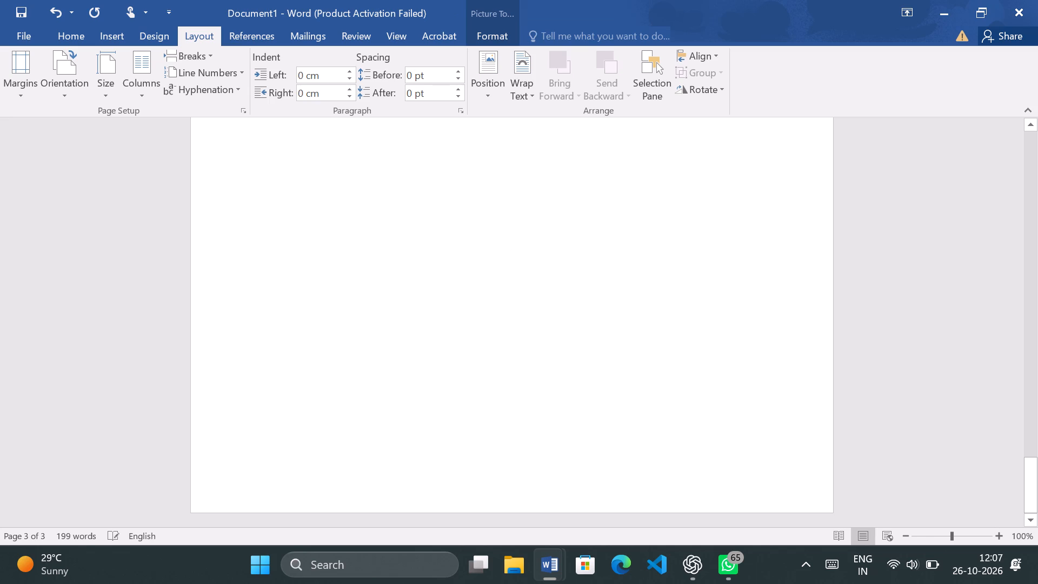
pyautogui.click(412, 340)
pyautogui.press('Return')
pyautogui.press('Return')
pyautogui.press('Return')
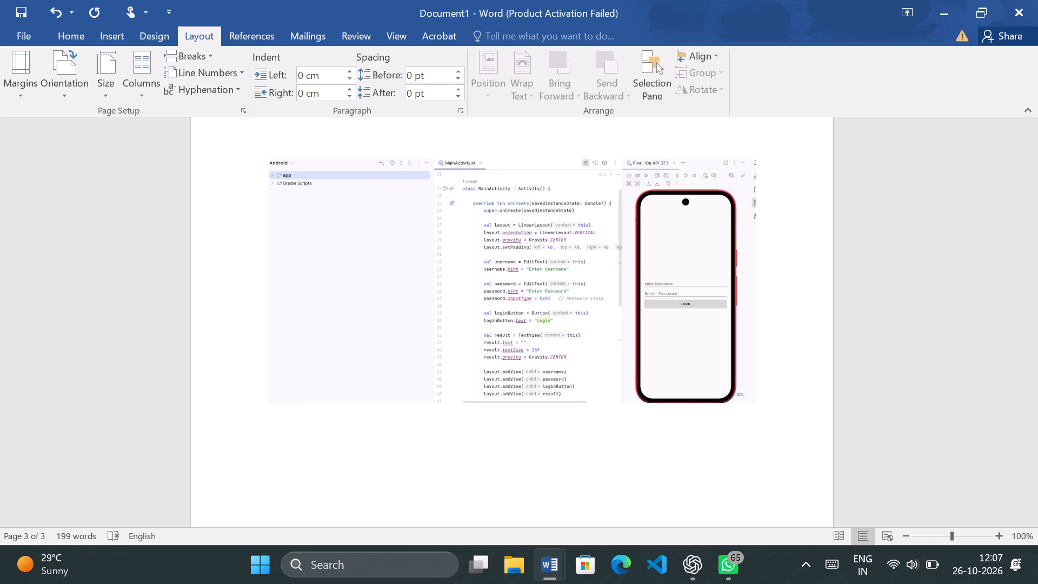
pyautogui.click(462, 253)
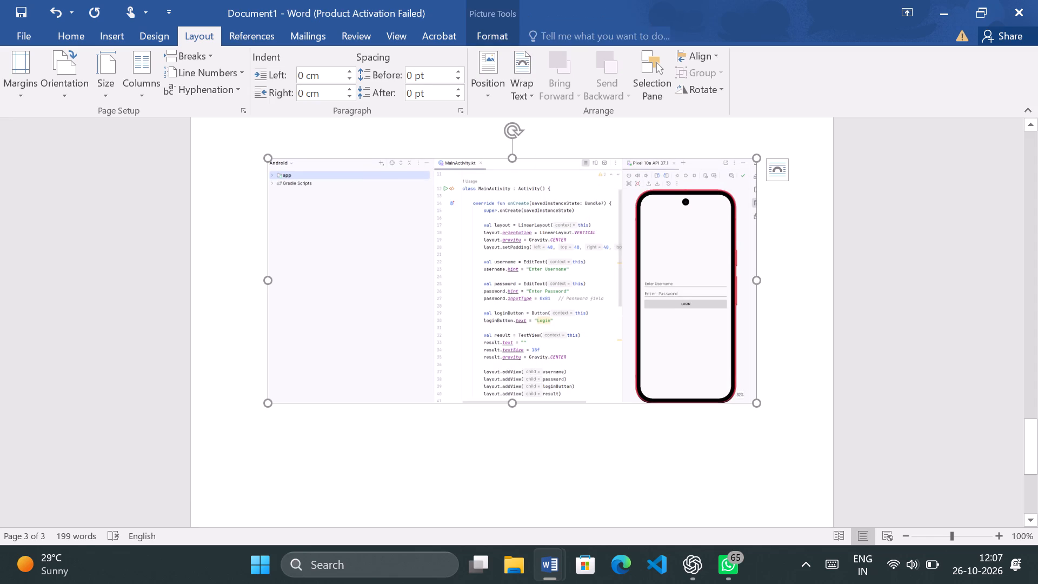
pyautogui.scroll(-6, 487, 255)
pyautogui.scroll(-5, 570, 89)
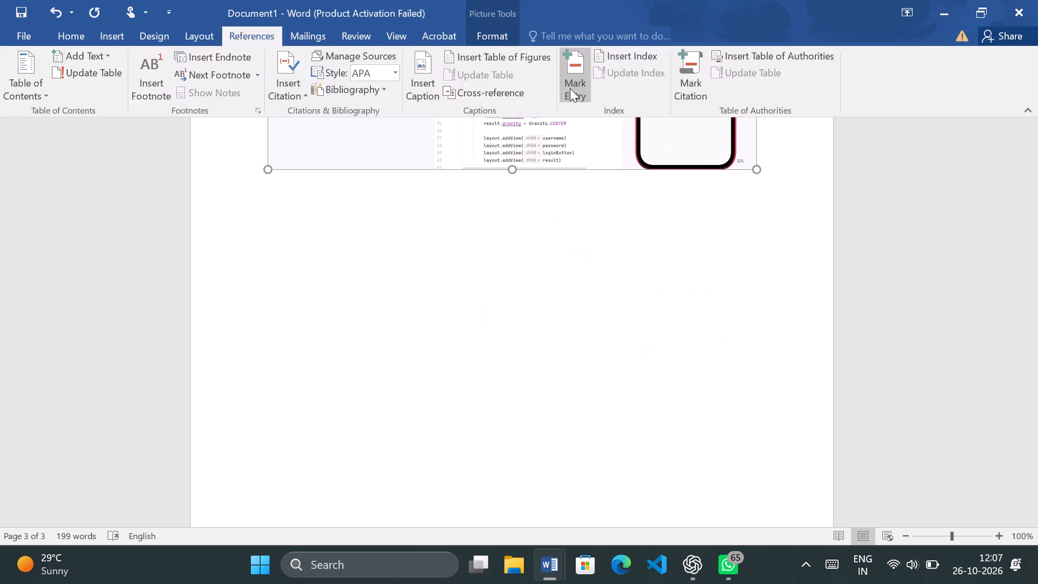
pyautogui.scroll(-6, 441, 225)
pyautogui.scroll(6, 445, 201)
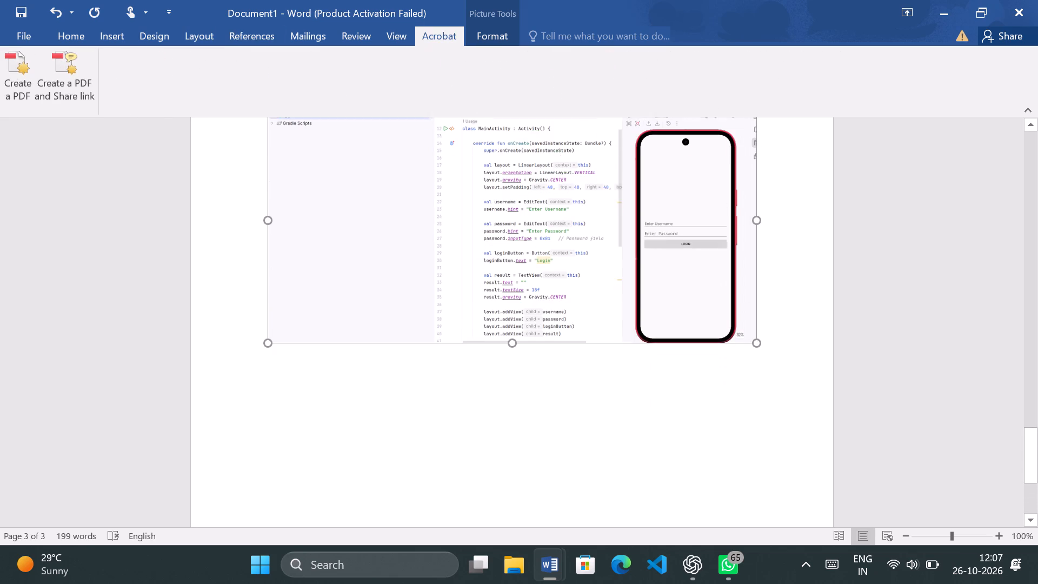